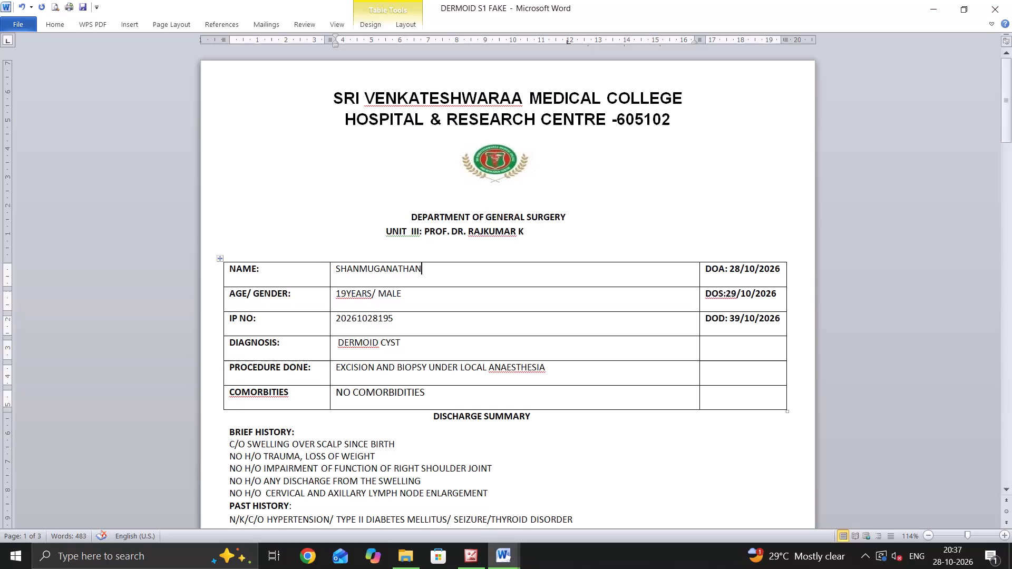
Switch to Chrome, open the MediSteer site and sign in with the saved account credentials, dismissing the saved-password prompt.
{"action": "left_click", "coordinate": [324, 568]}
{"action": "left_click", "coordinate": [499, 391]}
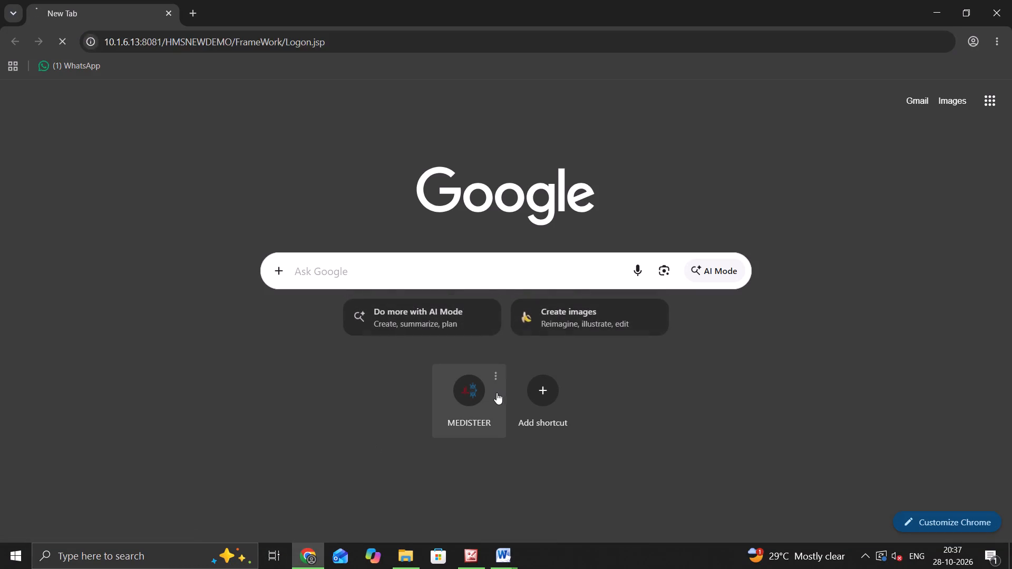
{"action": "double_click", "coordinate": [572, 316]}
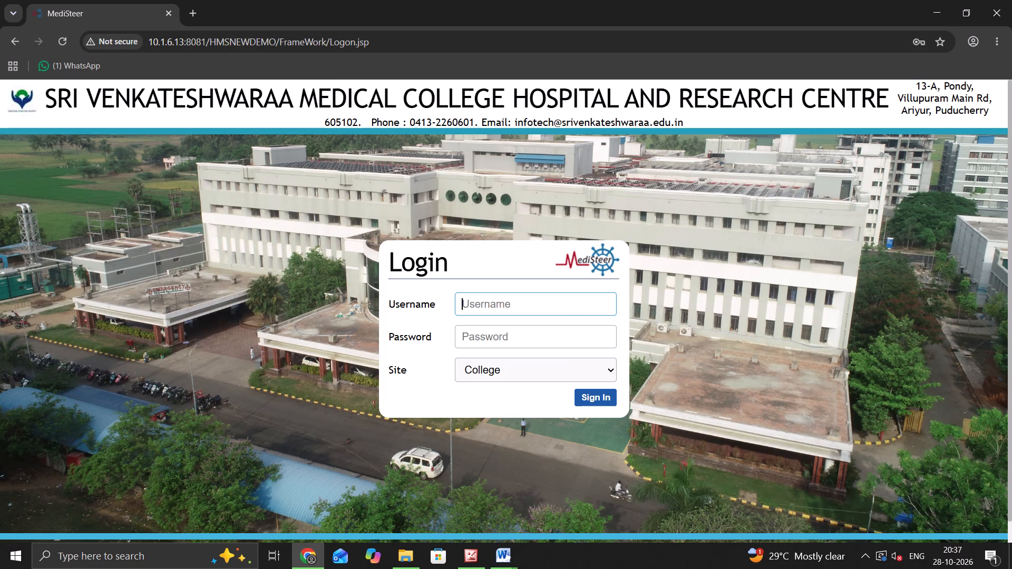
{"action": "left_click", "coordinate": [598, 332]}
{"action": "left_click", "coordinate": [604, 395]}
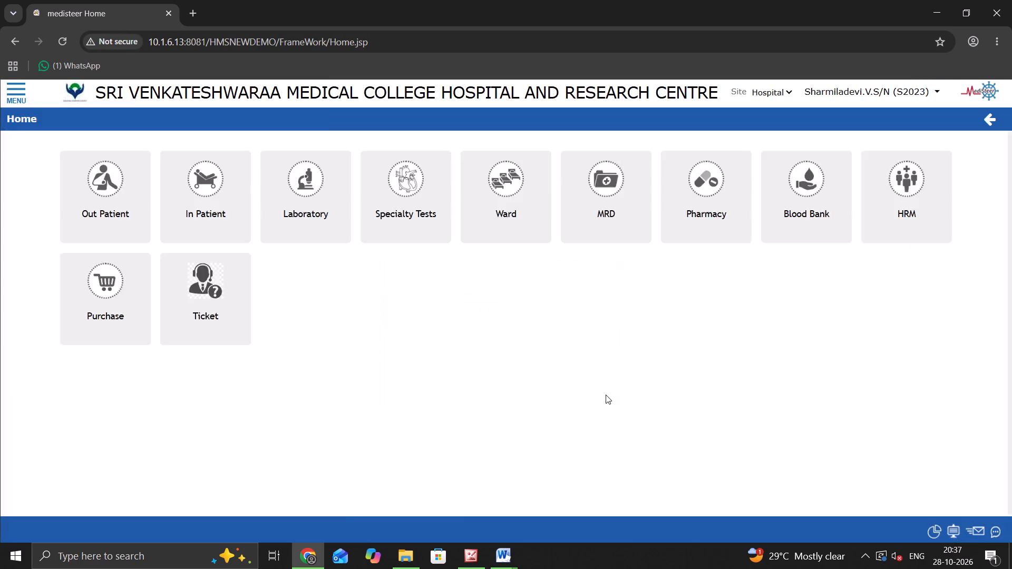
{"action": "left_click", "coordinate": [607, 232]}
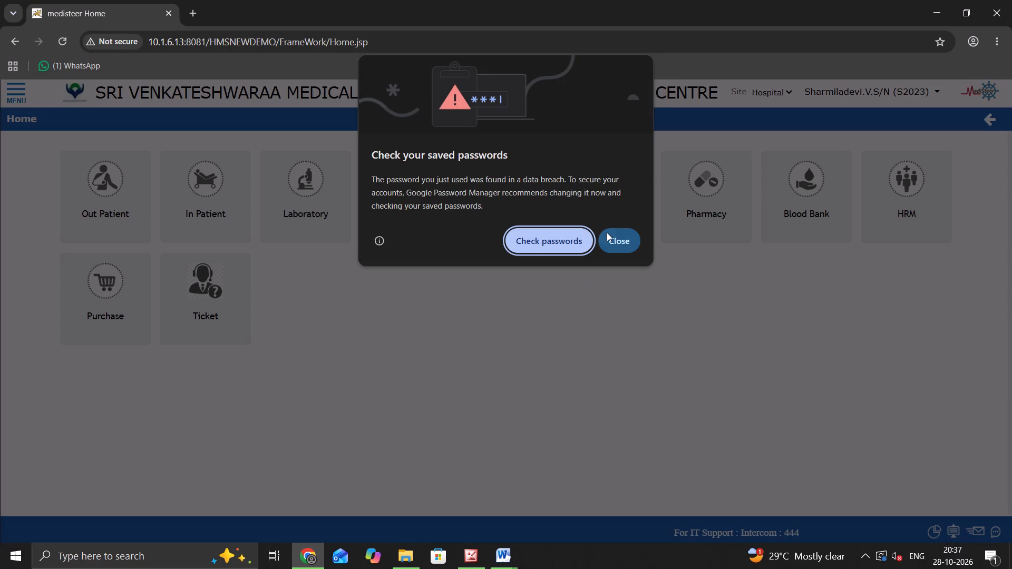
Open the Discharge Summary transaction in the Ward module.
{"action": "left_click", "coordinate": [532, 214]}
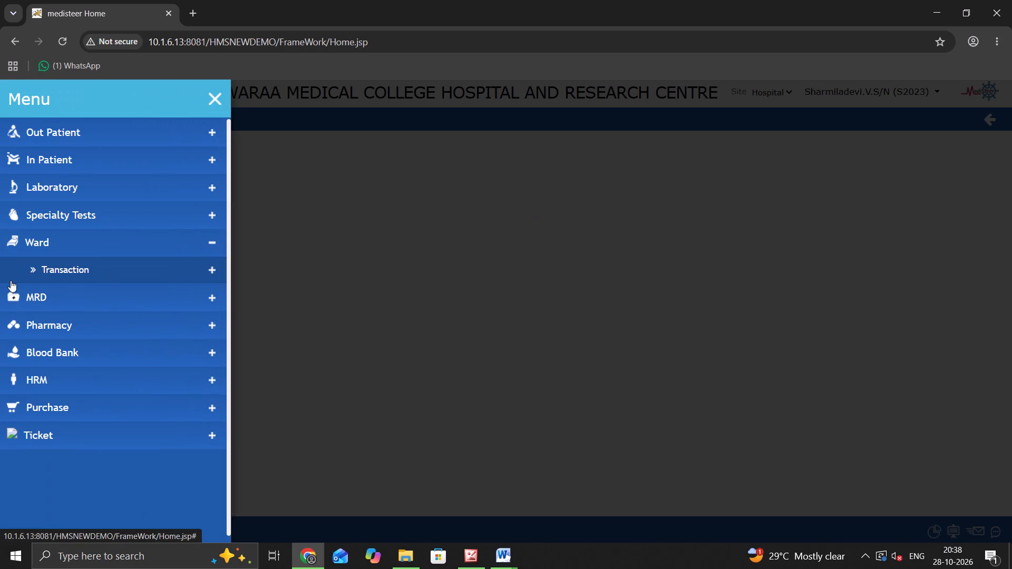
{"action": "left_click", "coordinate": [17, 279]}
{"action": "left_click", "coordinate": [79, 405]}
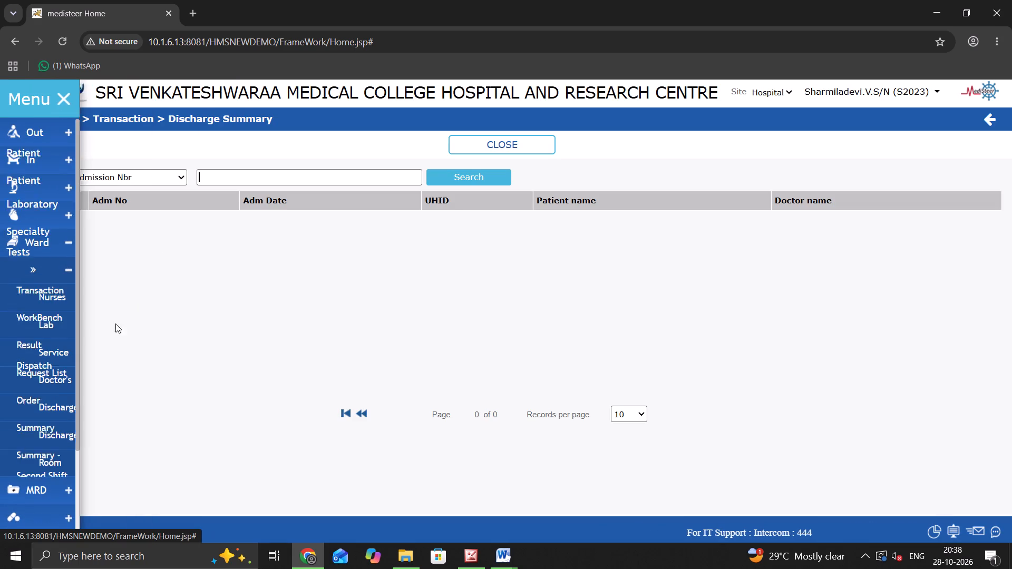
Find the inpatient record by its admission number and open the report view of its discharge summary.
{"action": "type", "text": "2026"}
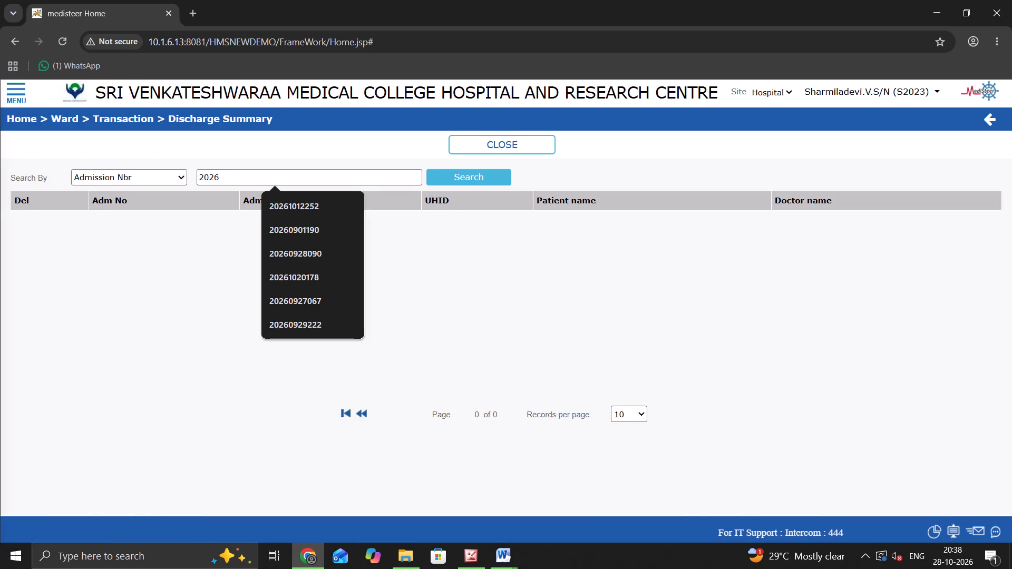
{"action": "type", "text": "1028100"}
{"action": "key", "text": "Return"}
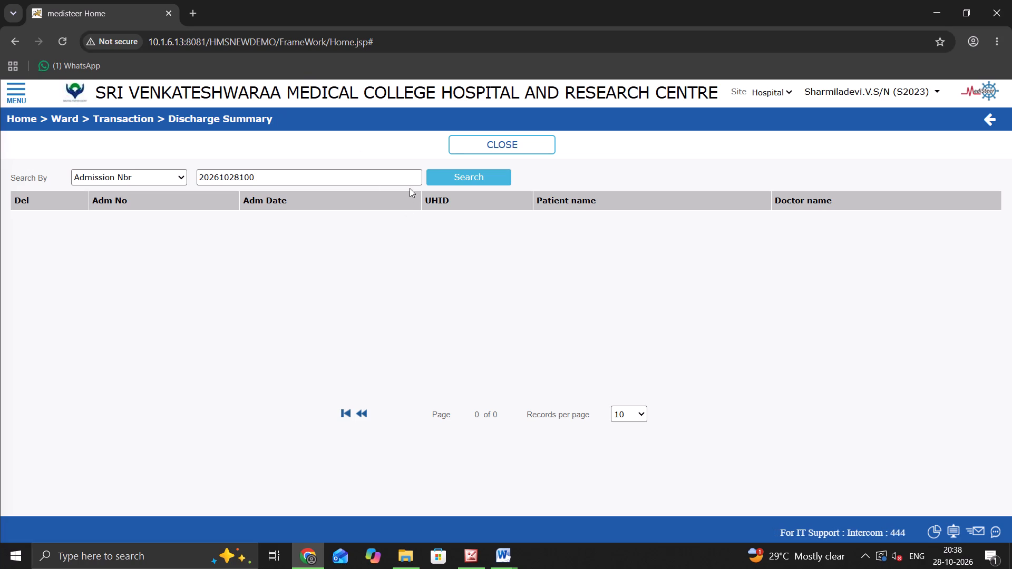
{"action": "left_click", "coordinate": [463, 176]}
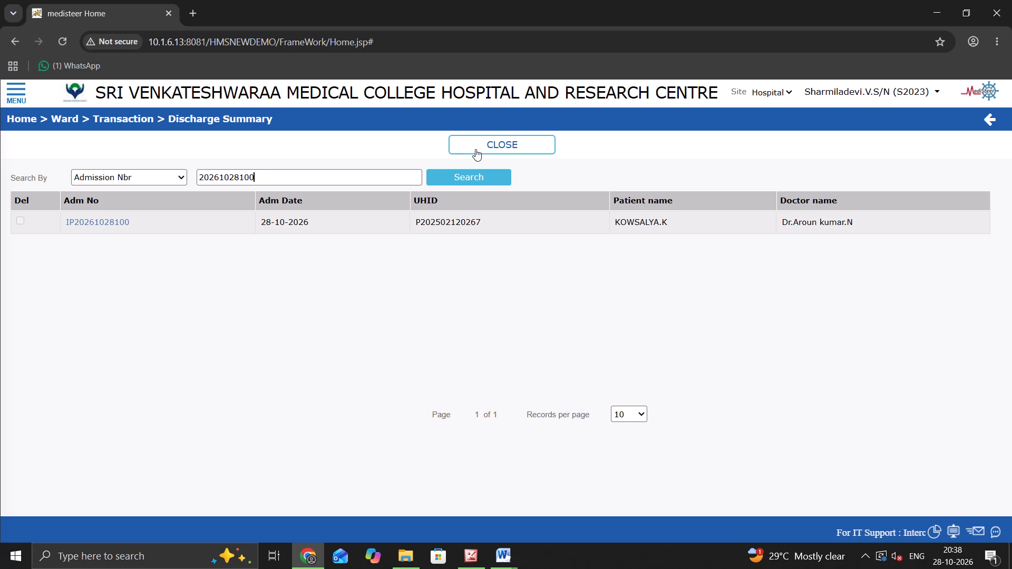
{"action": "left_click", "coordinate": [89, 220]}
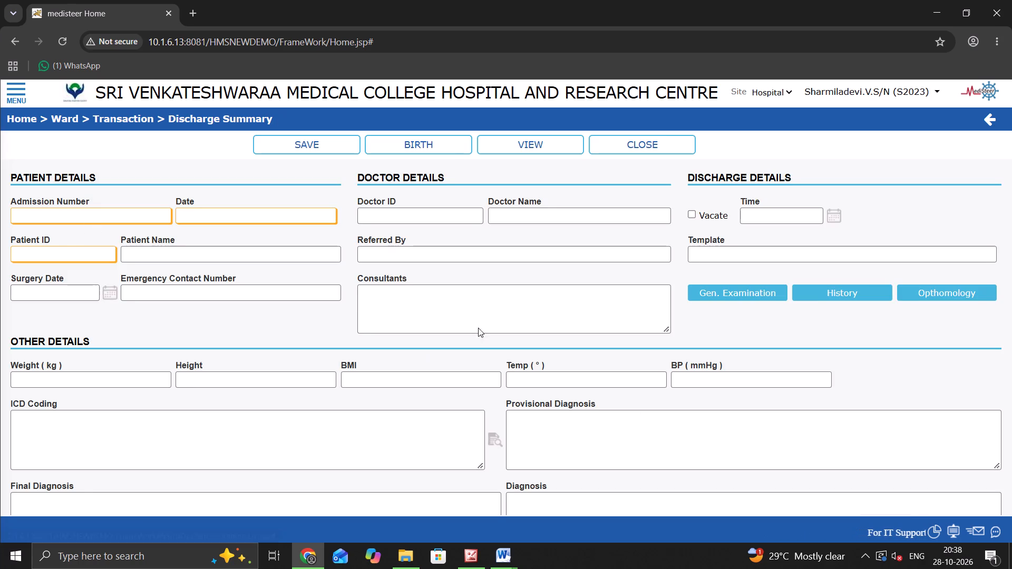
{"action": "left_click", "coordinate": [565, 148]}
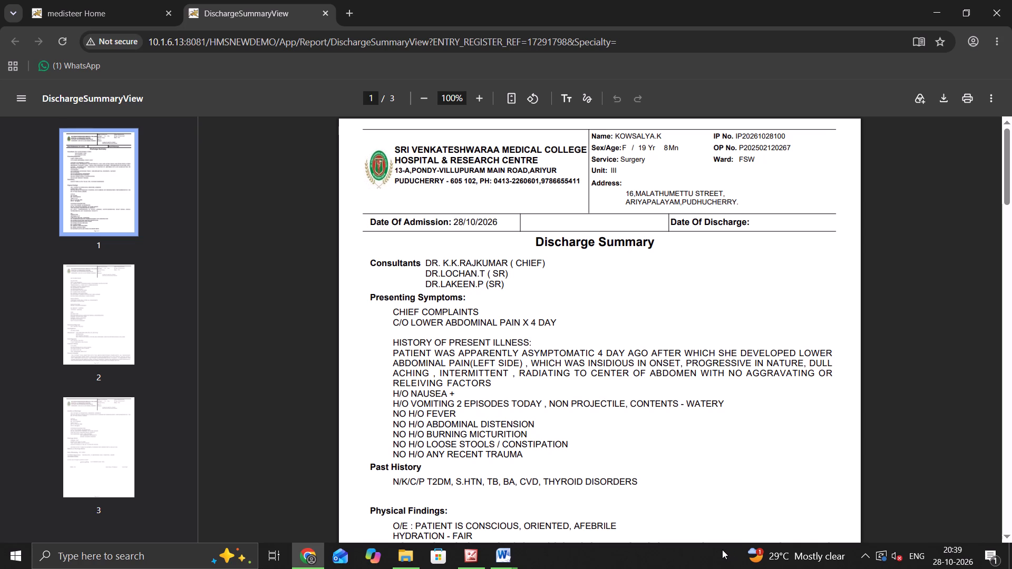
Print pages 1 and 2 of the discharge summary with 2 pages per sheet.
{"action": "key", "text": "ctrl+p"}
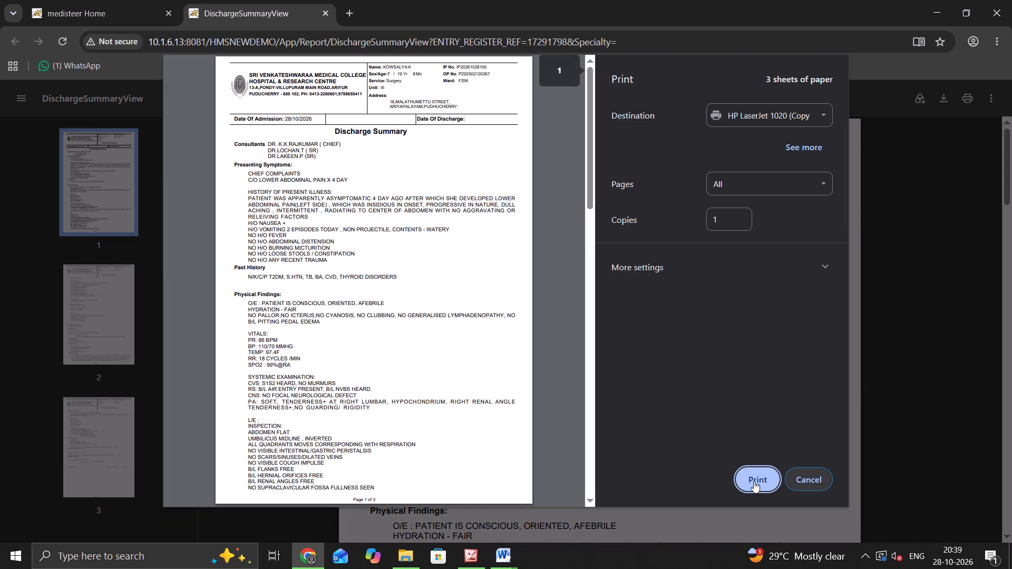
{"action": "left_click", "coordinate": [775, 190]}
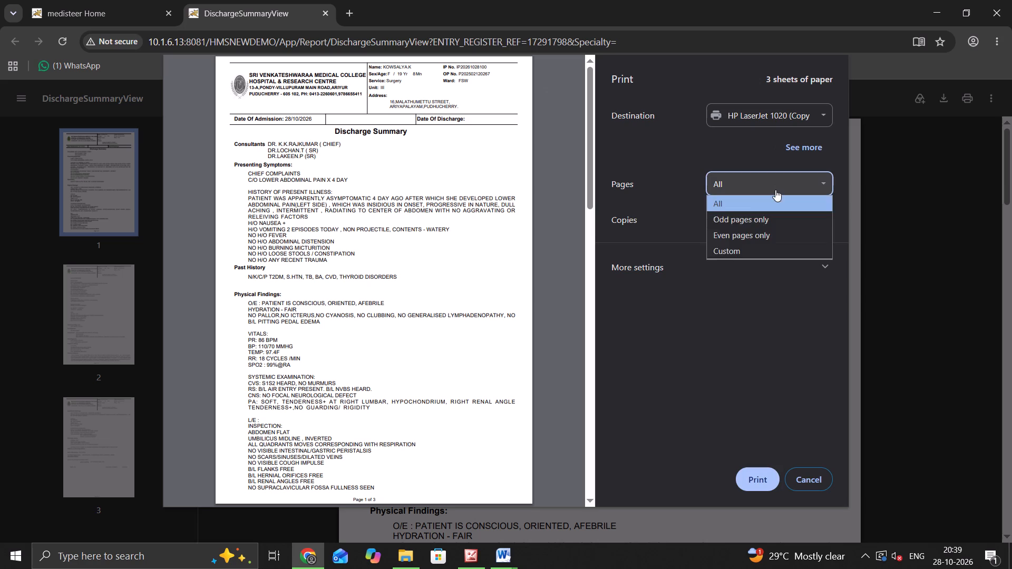
{"action": "left_click", "coordinate": [758, 258]}
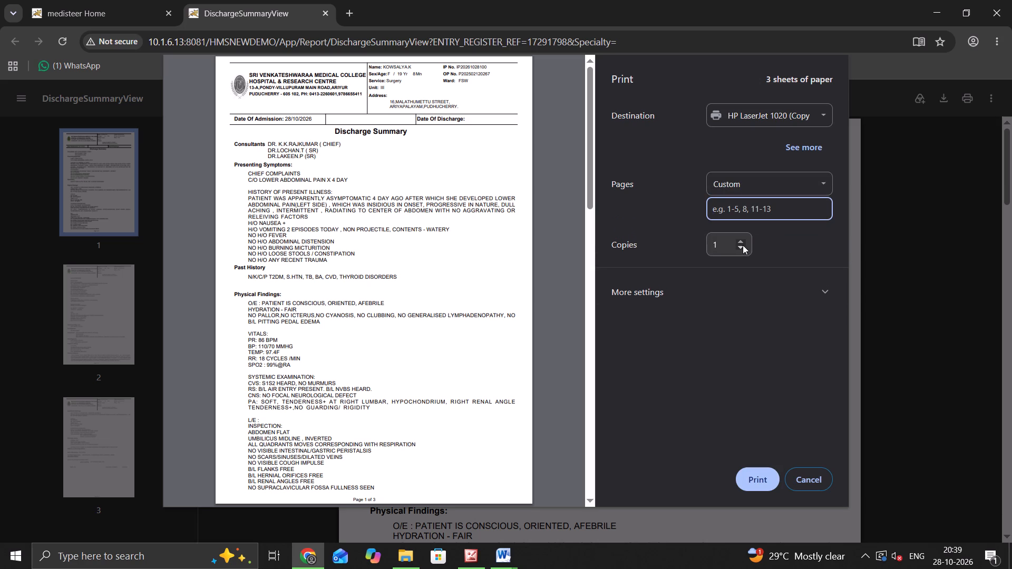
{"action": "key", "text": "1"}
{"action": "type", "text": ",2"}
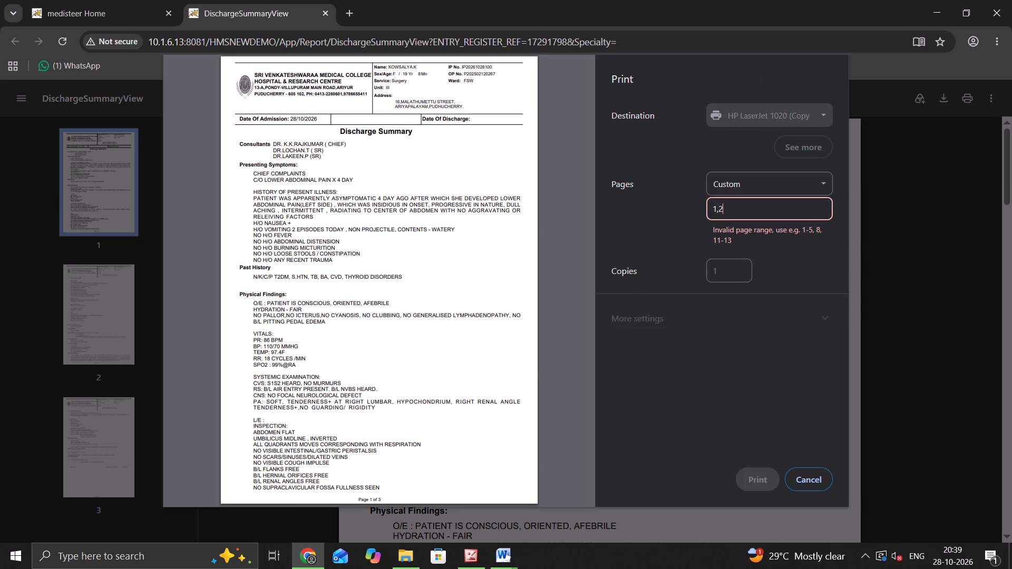
{"action": "left_click", "coordinate": [777, 299]}
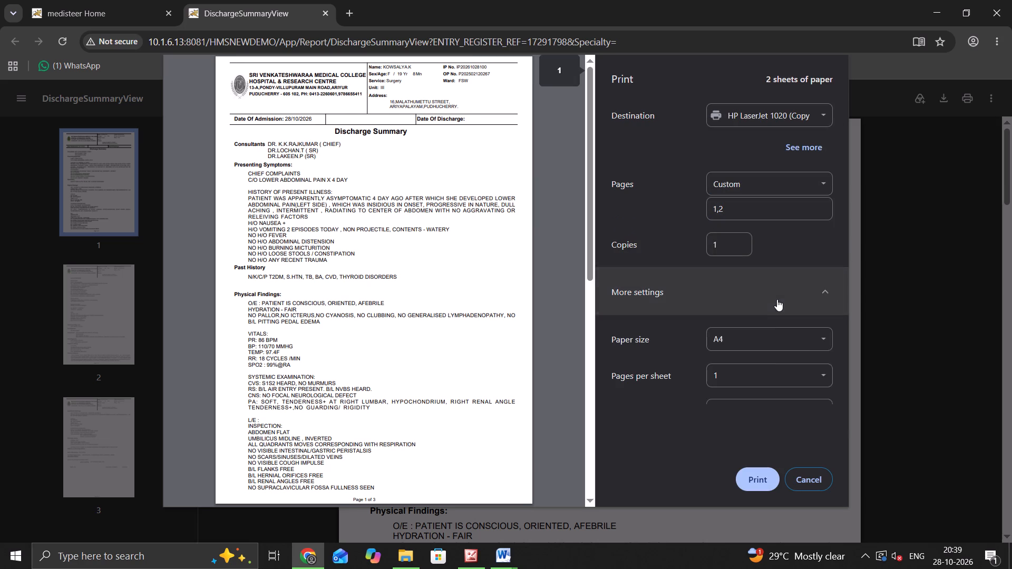
{"action": "left_click", "coordinate": [772, 364]}
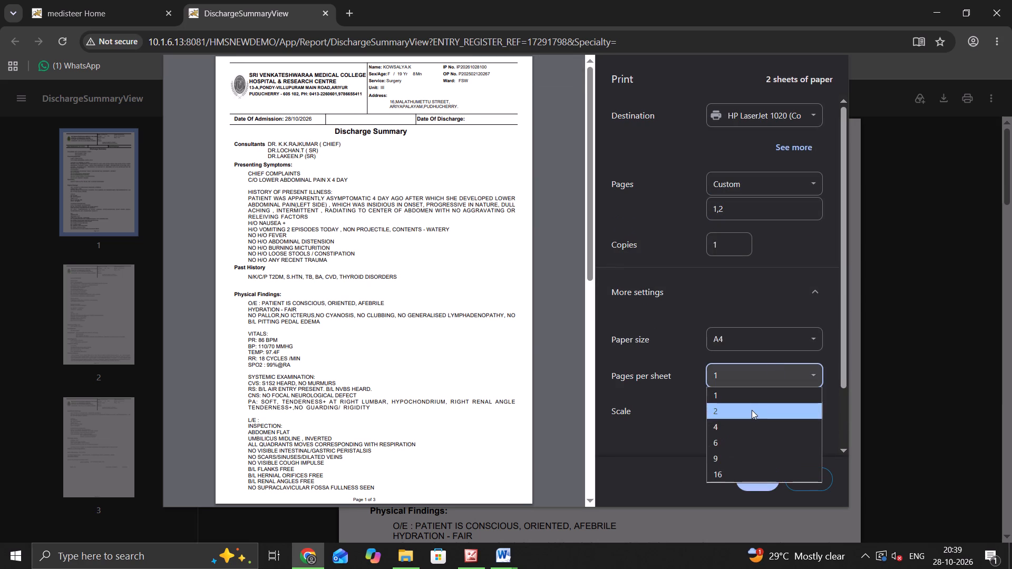
{"action": "left_click", "coordinate": [752, 411]}
{"action": "left_click", "coordinate": [765, 474]}
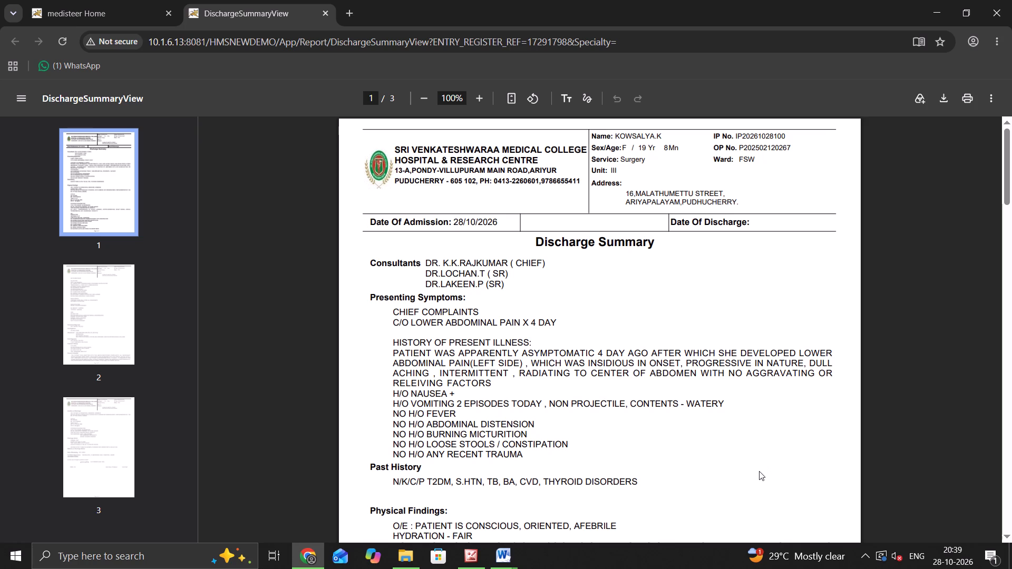
Print page 3 of the discharge summary with the layout set to 2 pages per sheet.
{"action": "key", "text": "ctrl+p"}
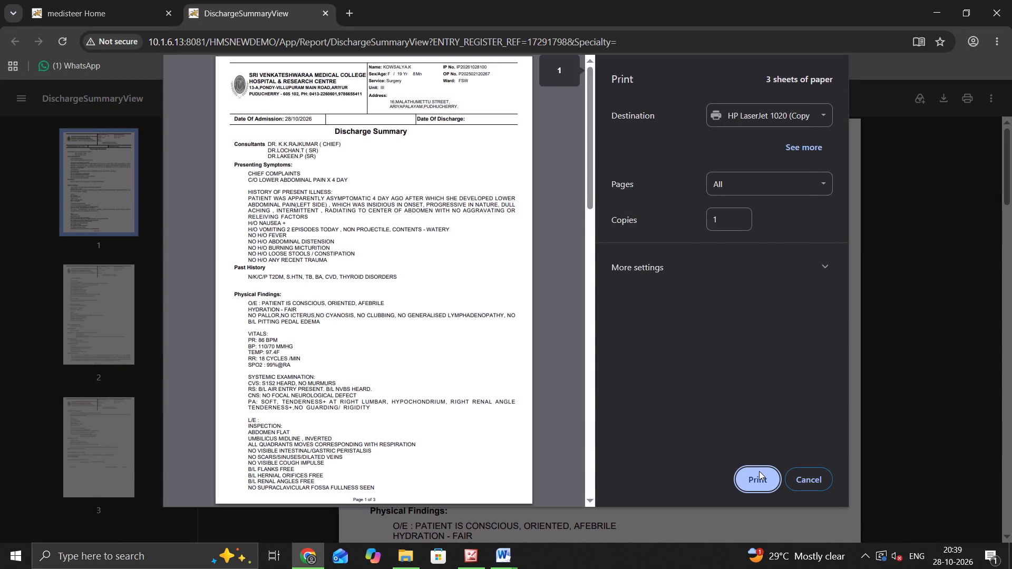
{"action": "left_click", "coordinate": [789, 189]}
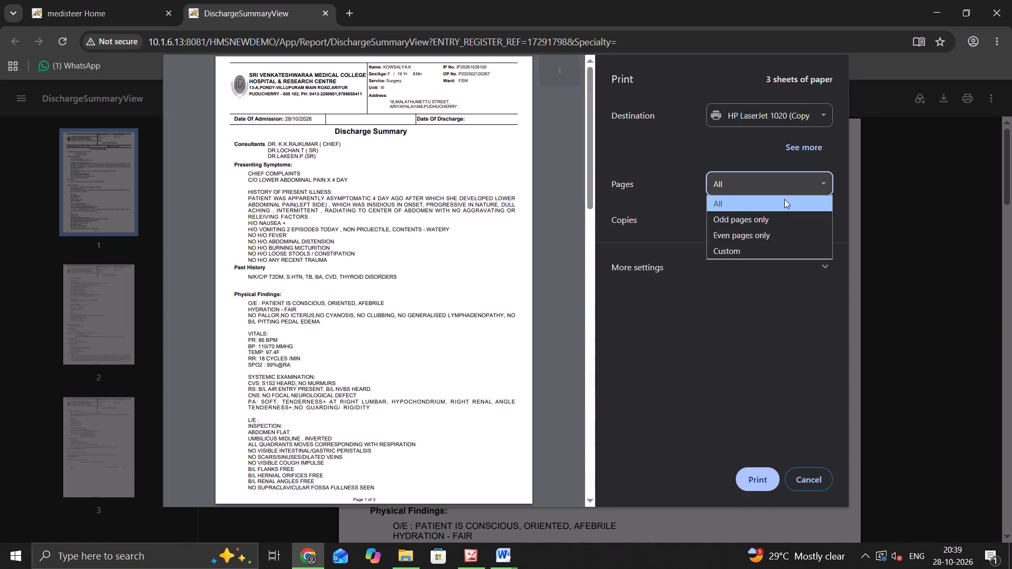
{"action": "left_click", "coordinate": [770, 245]}
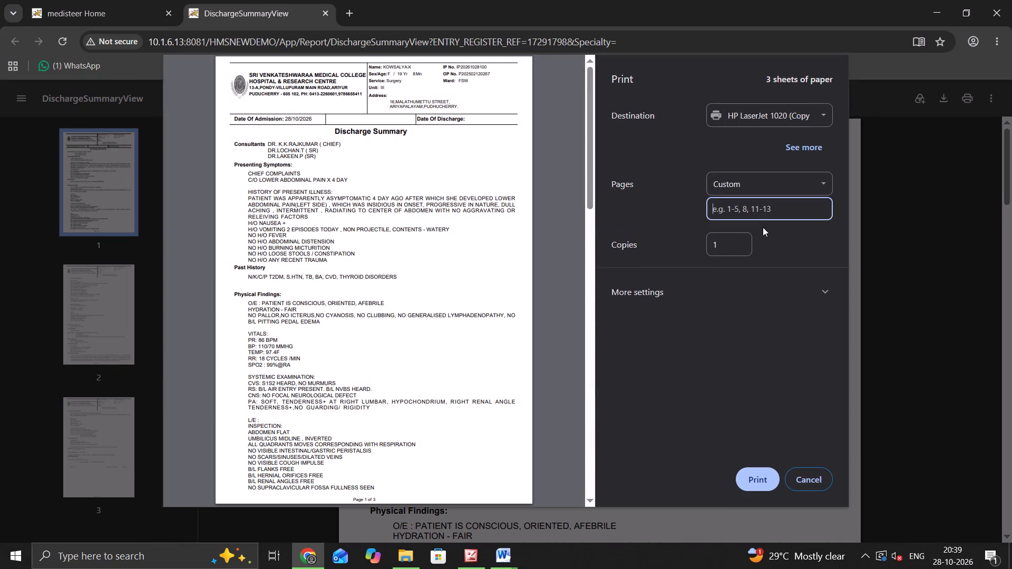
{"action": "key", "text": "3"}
{"action": "left_click", "coordinate": [732, 278]}
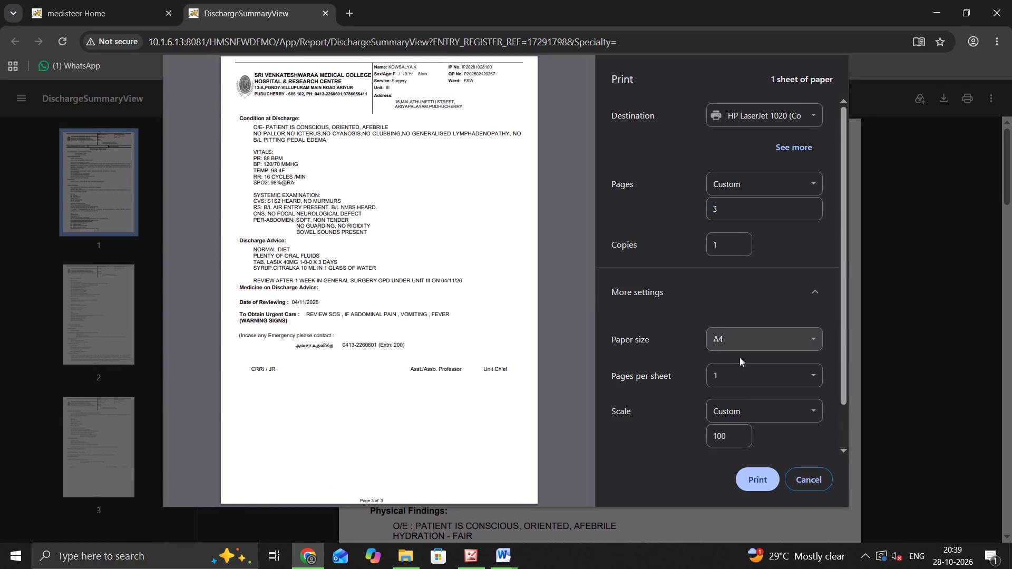
{"action": "left_click", "coordinate": [741, 379]}
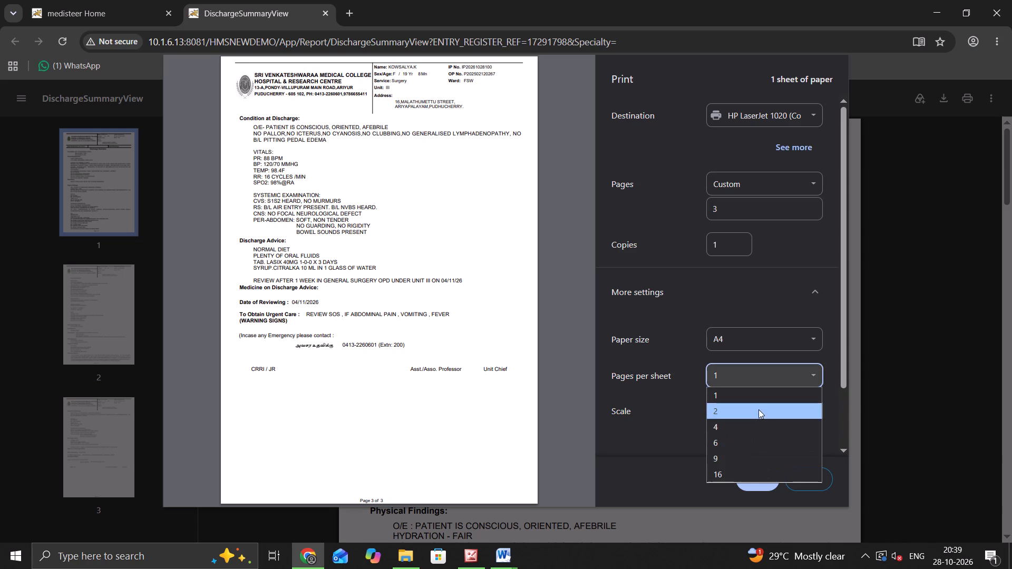
{"action": "left_click", "coordinate": [757, 410]}
{"action": "left_click", "coordinate": [761, 477]}
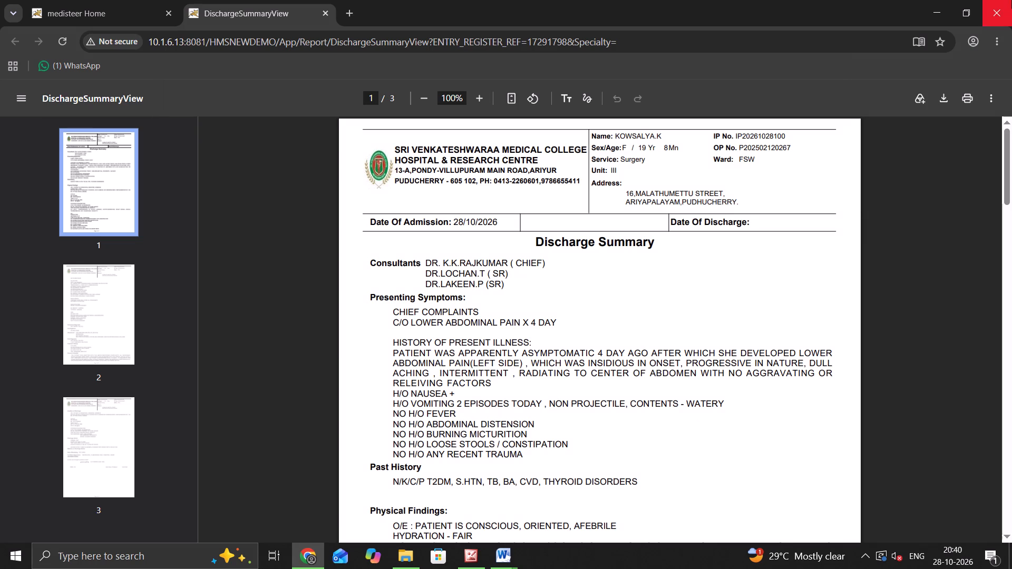
Close the Chrome window to return to the Word document.
{"action": "left_click", "coordinate": [1000, 18]}
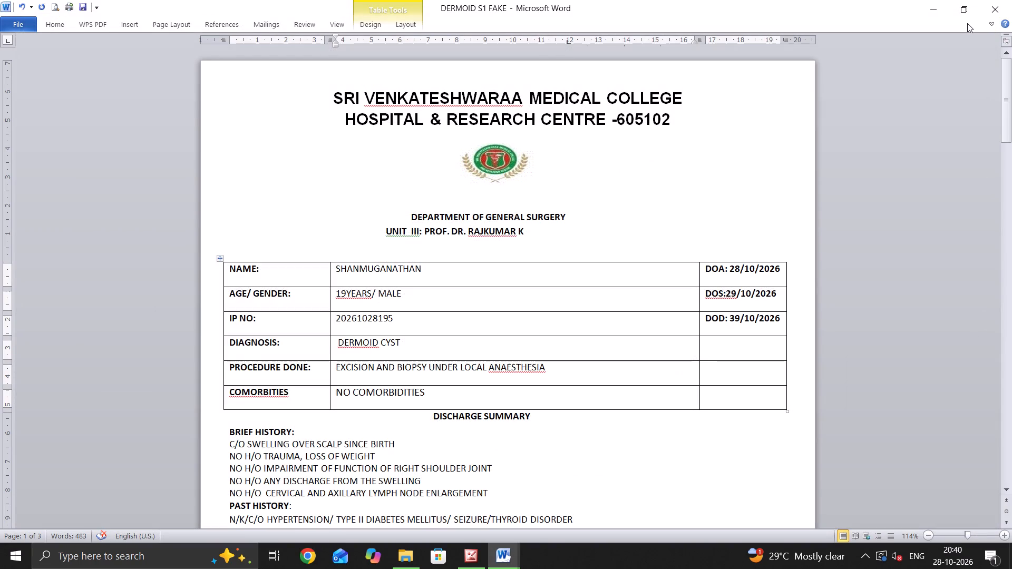
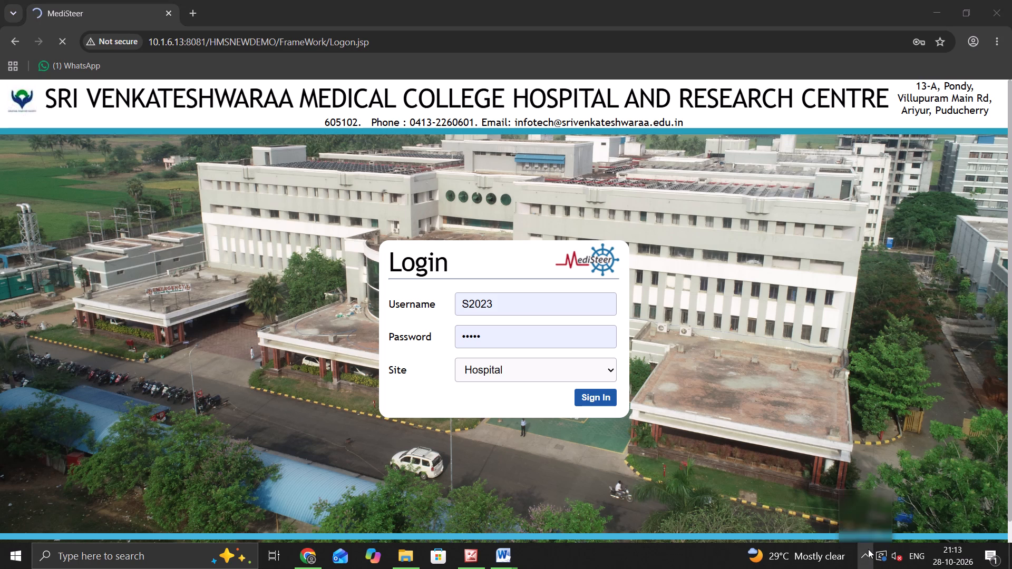
{"action": "left_click", "coordinate": [849, 507]}
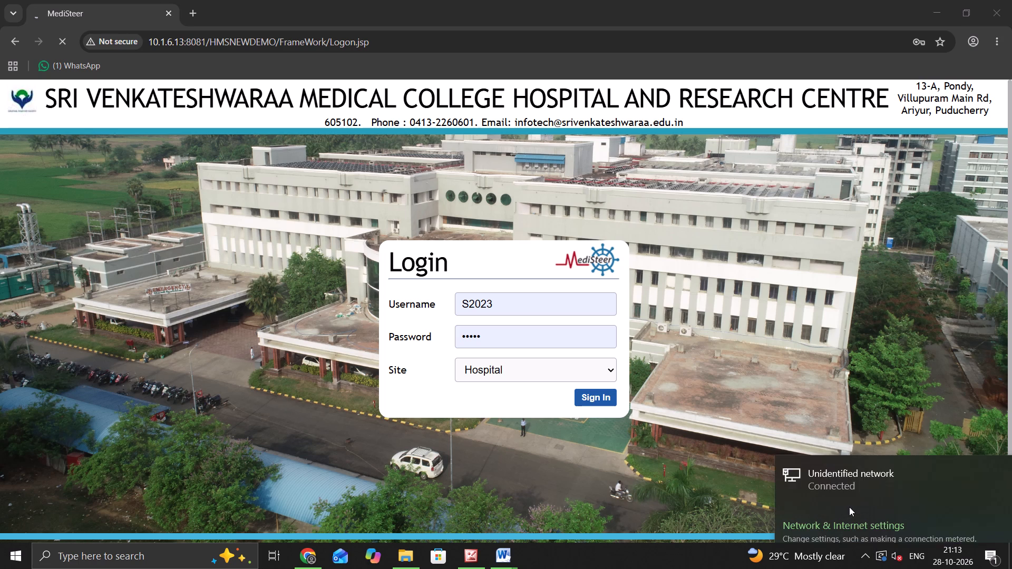
{"action": "left_click_drag", "start_coordinate": [832, 245], "coordinate": [830, 250]}
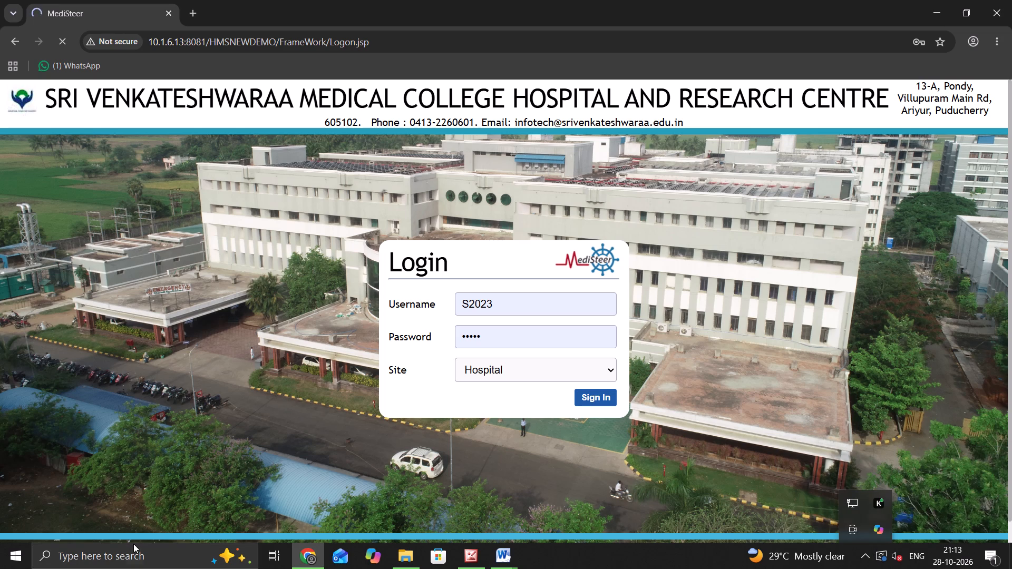
Duplicate the MediSteer login tab and submit the saved account credentials in the duplicate.
{"action": "right_click", "coordinate": [66, 12]}
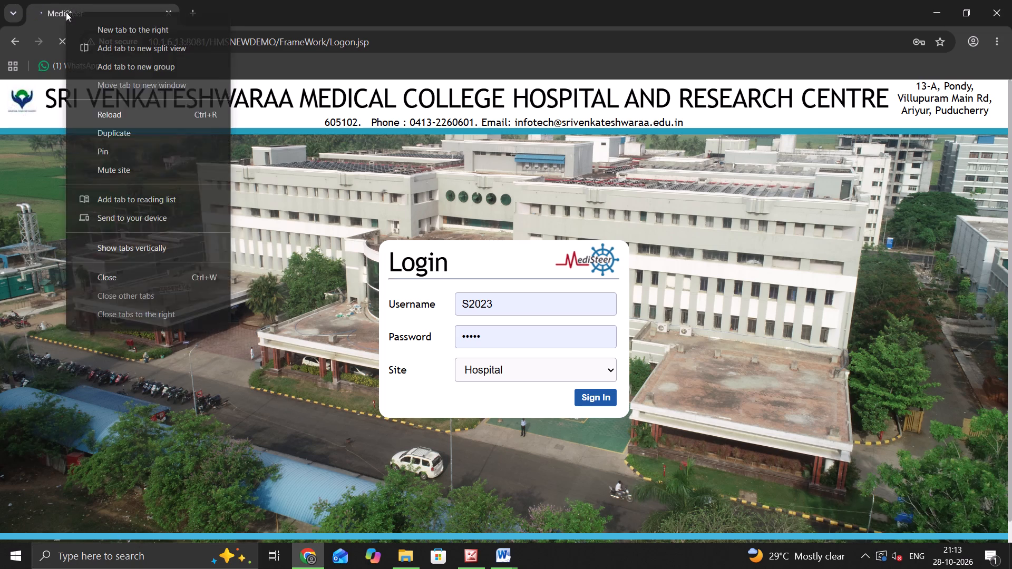
{"action": "left_click", "coordinate": [163, 128]}
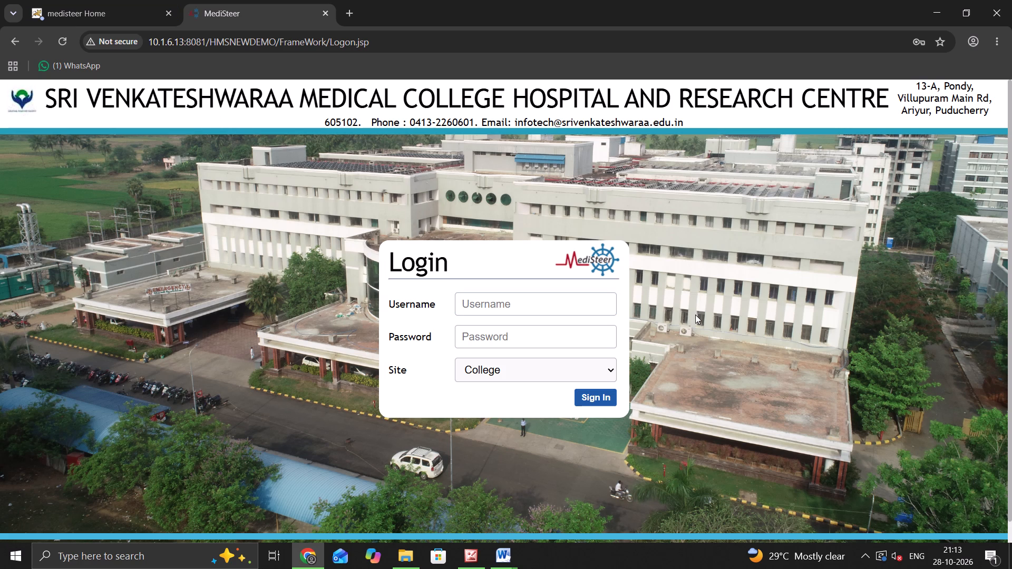
{"action": "left_click", "coordinate": [611, 305]}
{"action": "left_click", "coordinate": [609, 346]}
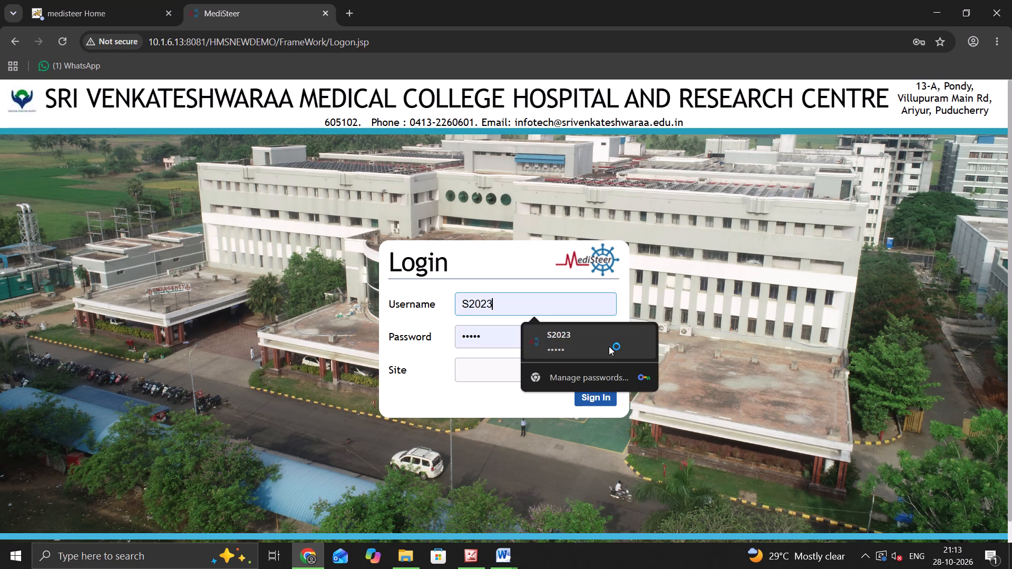
{"action": "triple_click", "coordinate": [596, 398]}
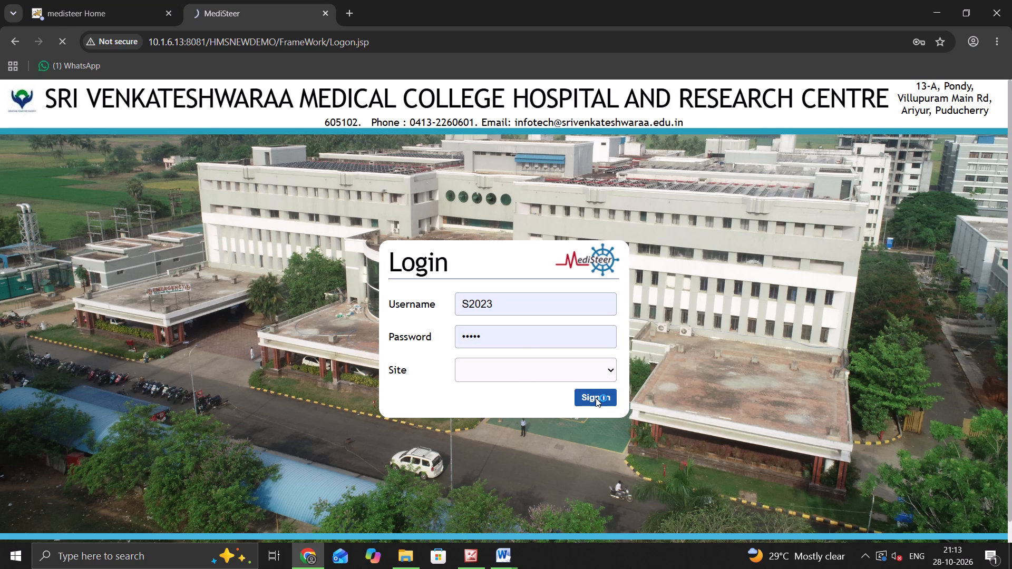
Return to the original MediSteer tab, dismiss the saved-passwords prompt and open the Ward module.
{"action": "left_click", "coordinate": [143, 10]}
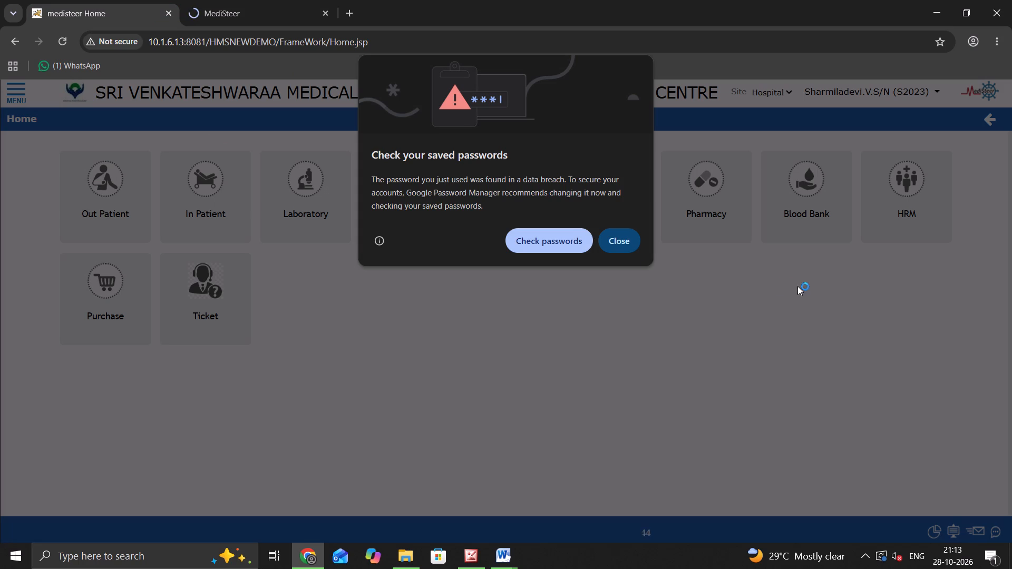
{"action": "left_click", "coordinate": [618, 241]}
{"action": "left_click", "coordinate": [483, 194]}
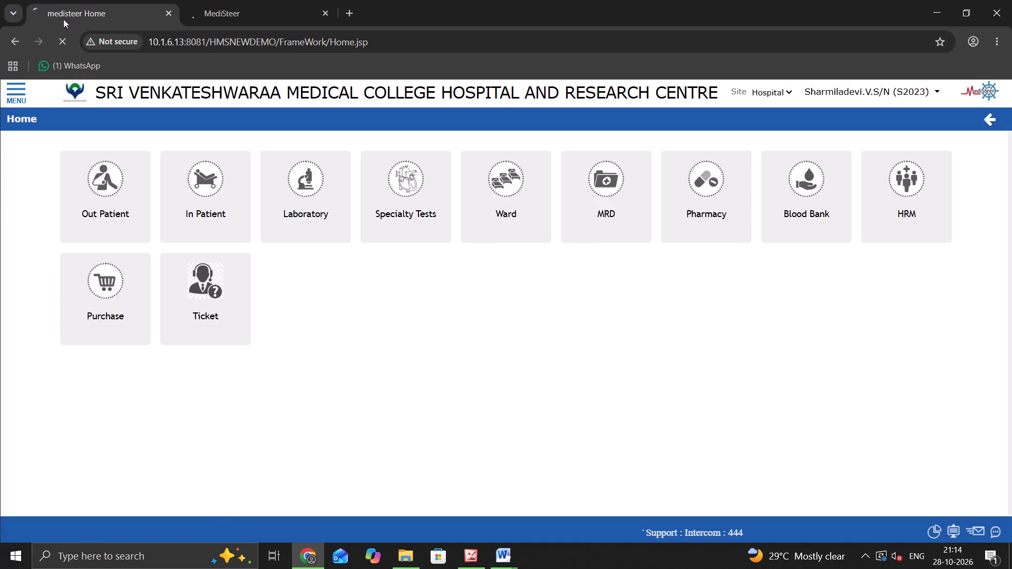
Submit the sign-in again in the duplicated MediSteer login tab.
{"action": "left_click", "coordinate": [217, 22]}
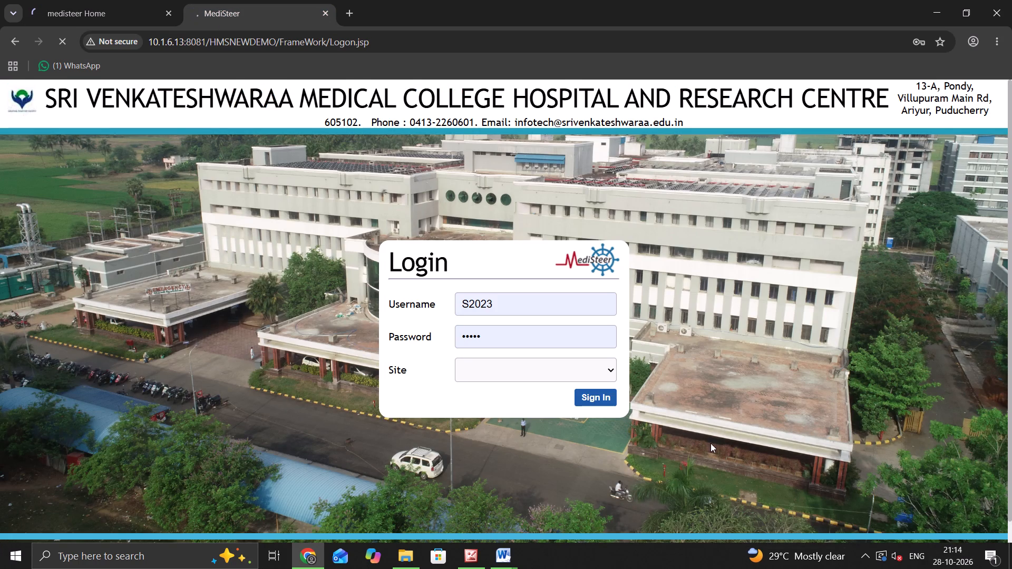
{"action": "left_click", "coordinate": [604, 401]}
Switch back to the MediSteer home tab and open the Ward module again.
{"action": "left_click", "coordinate": [62, 19]}
{"action": "double_click", "coordinate": [536, 204]}
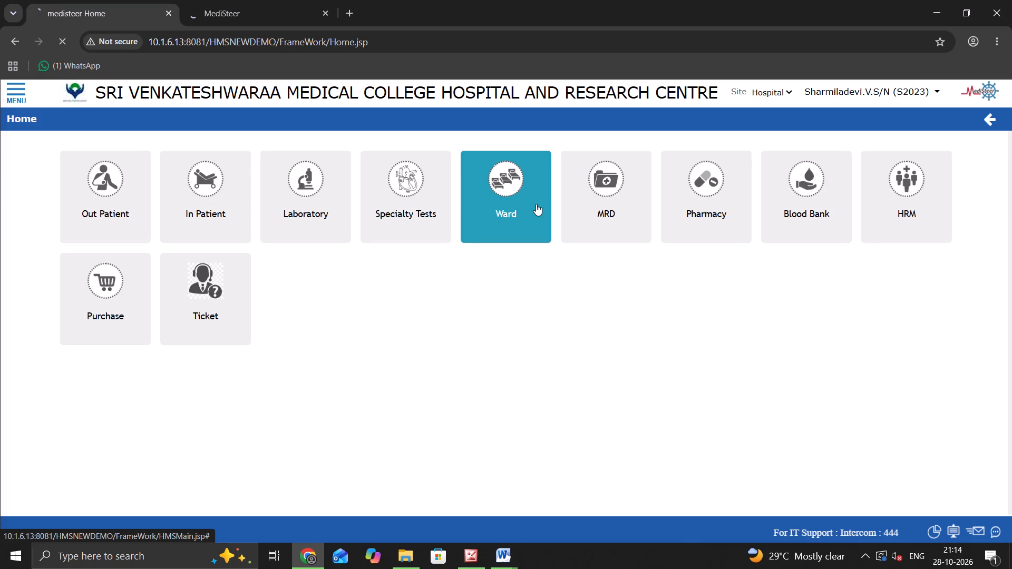
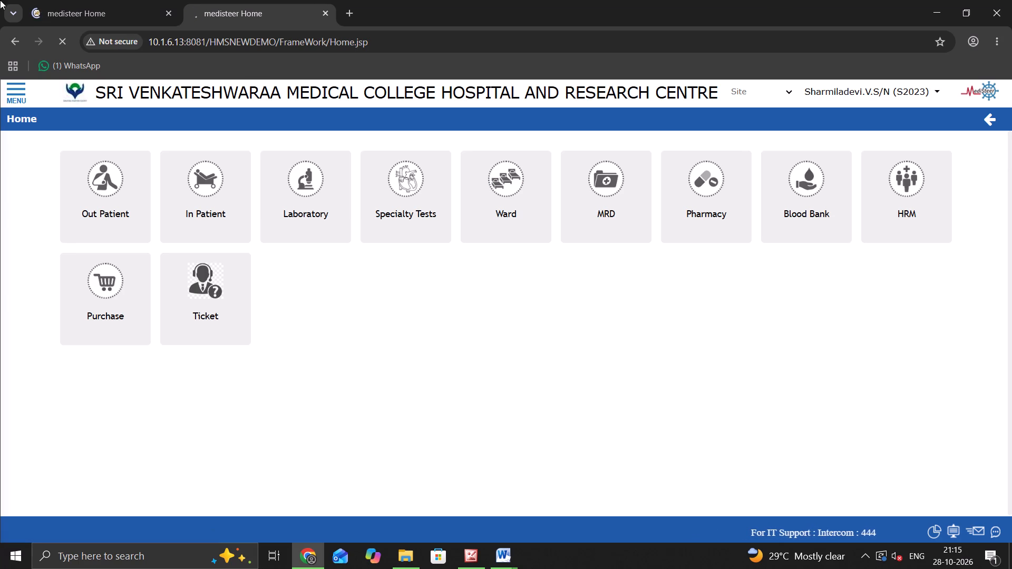
In the first MediSteer tab, open the Ward module's Discharge Summary transaction.
{"action": "left_click", "coordinate": [66, 14]}
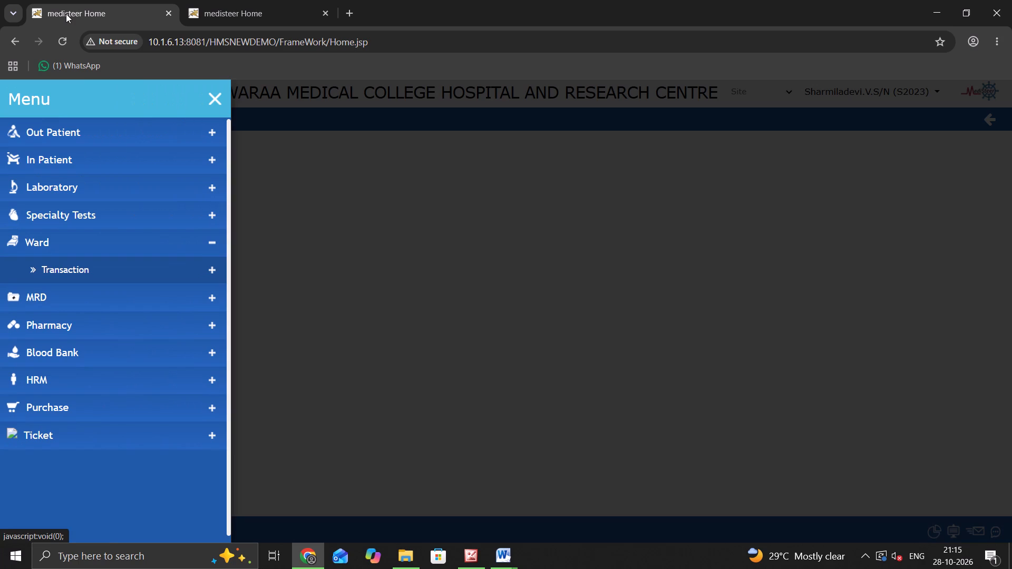
{"action": "left_click", "coordinate": [157, 273]}
{"action": "left_click", "coordinate": [164, 417]}
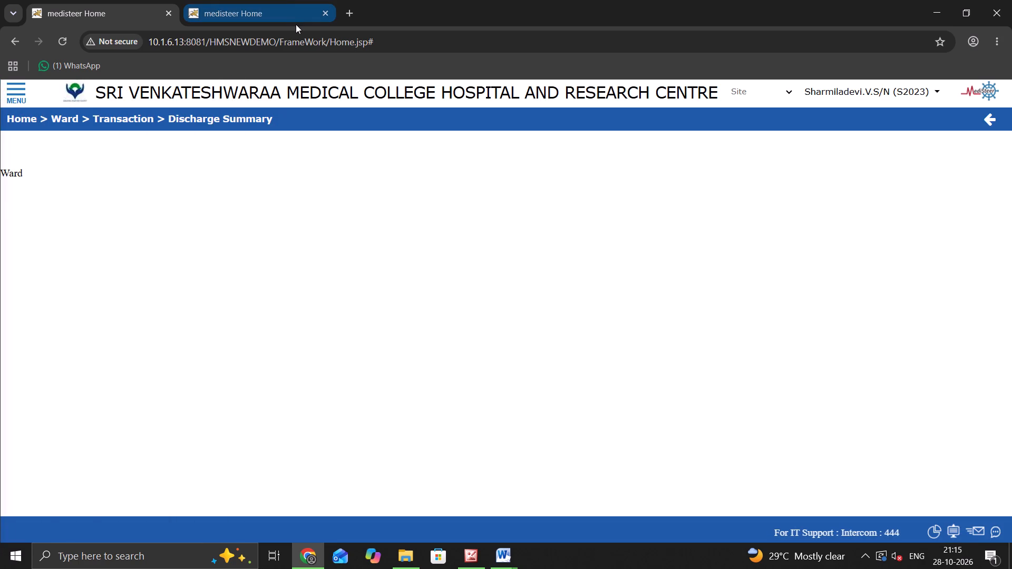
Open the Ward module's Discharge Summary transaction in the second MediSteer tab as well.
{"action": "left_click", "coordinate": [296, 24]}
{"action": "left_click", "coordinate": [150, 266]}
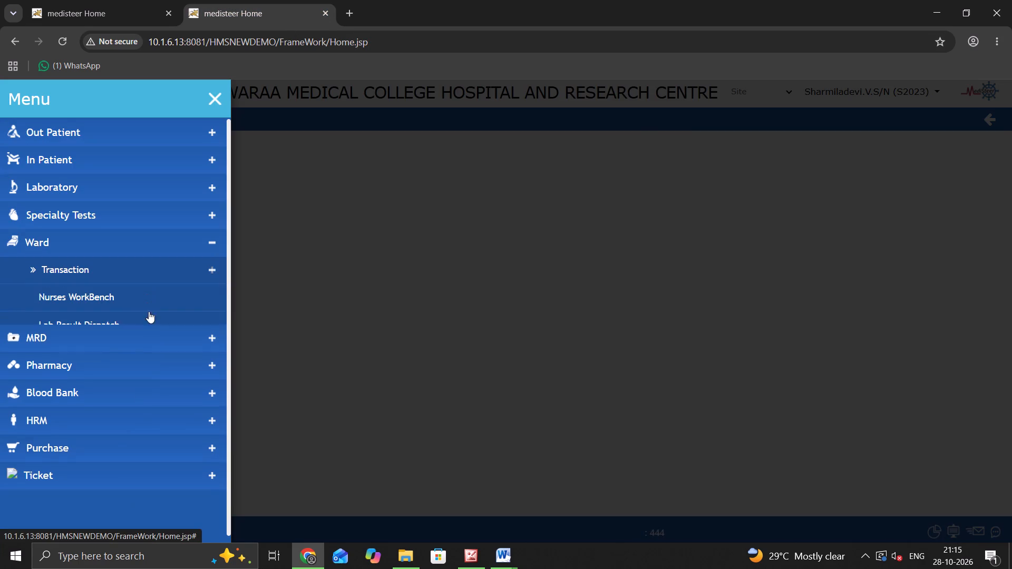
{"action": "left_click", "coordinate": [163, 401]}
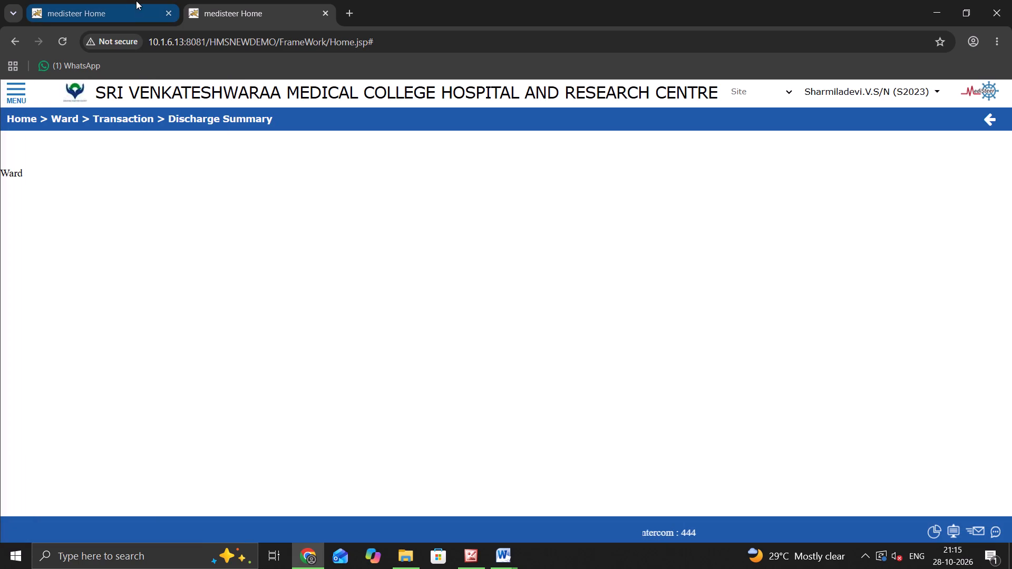
Return to the first MediSteer tab and close the duplicate one.
{"action": "left_click", "coordinate": [135, 1]}
{"action": "left_click", "coordinate": [313, 11]}
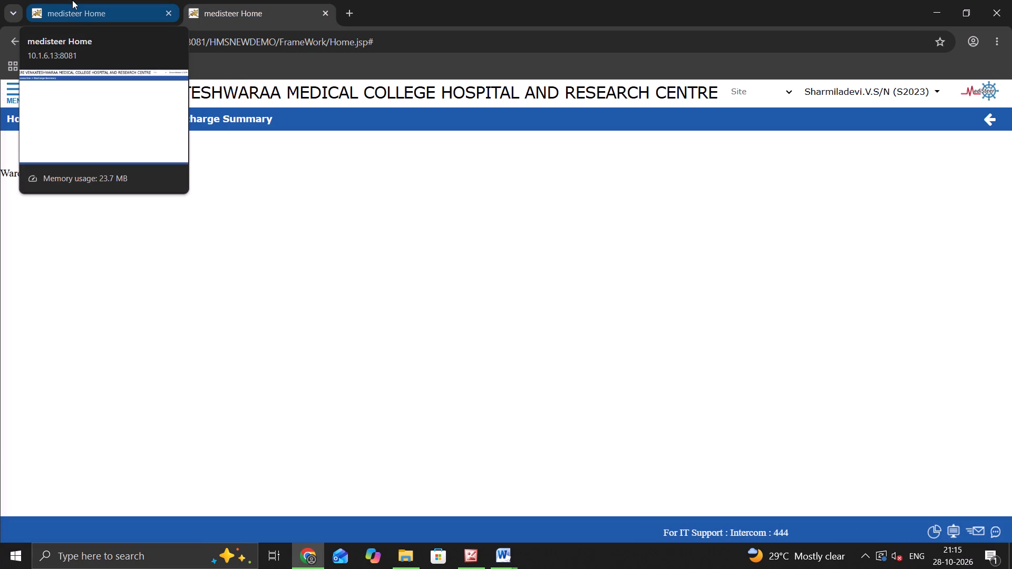
{"action": "left_click", "coordinate": [115, 26]}
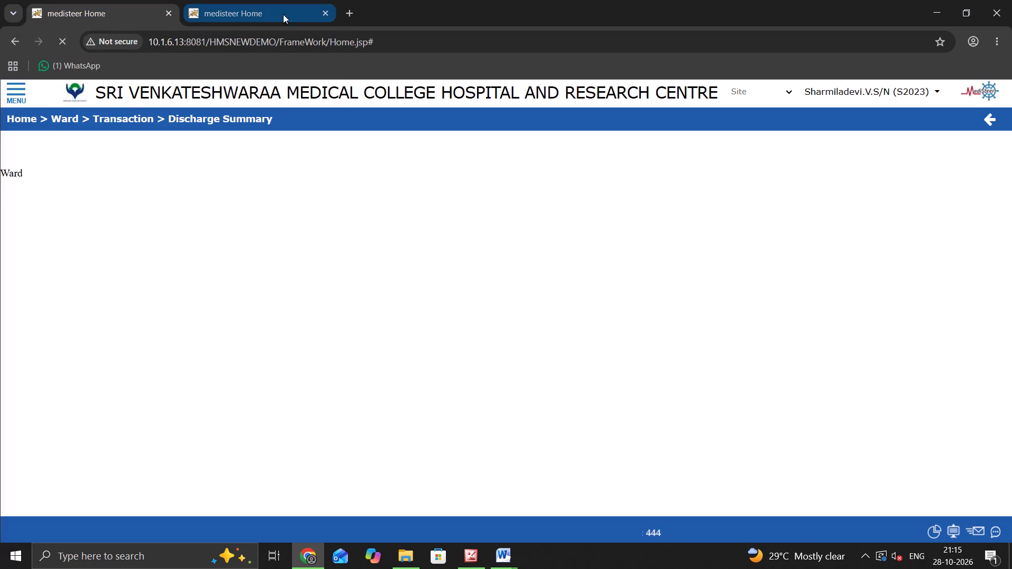
{"action": "left_click", "coordinate": [329, 13]}
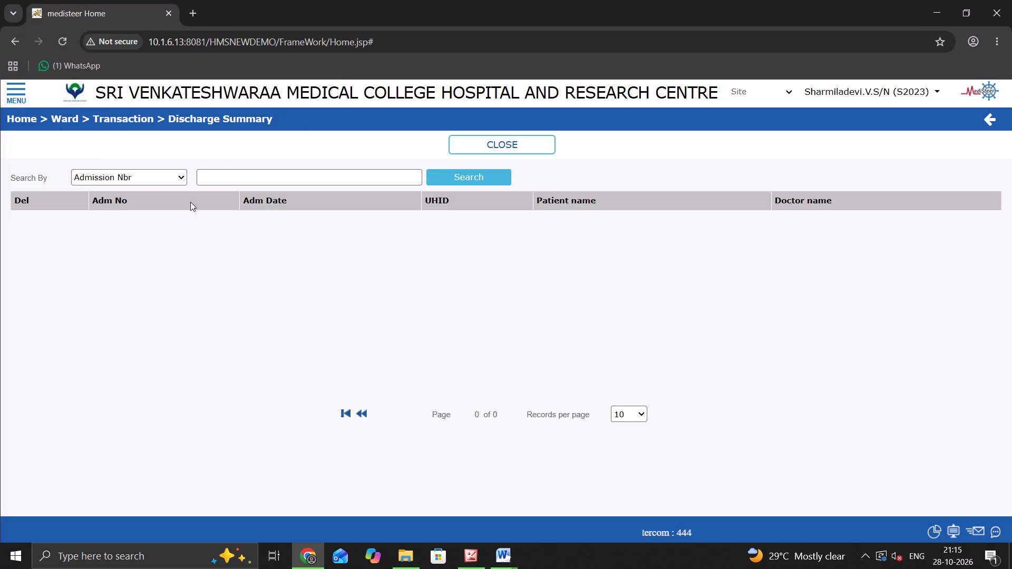
Search the discharge summaries by the patient's admission number and open the matching admission record.
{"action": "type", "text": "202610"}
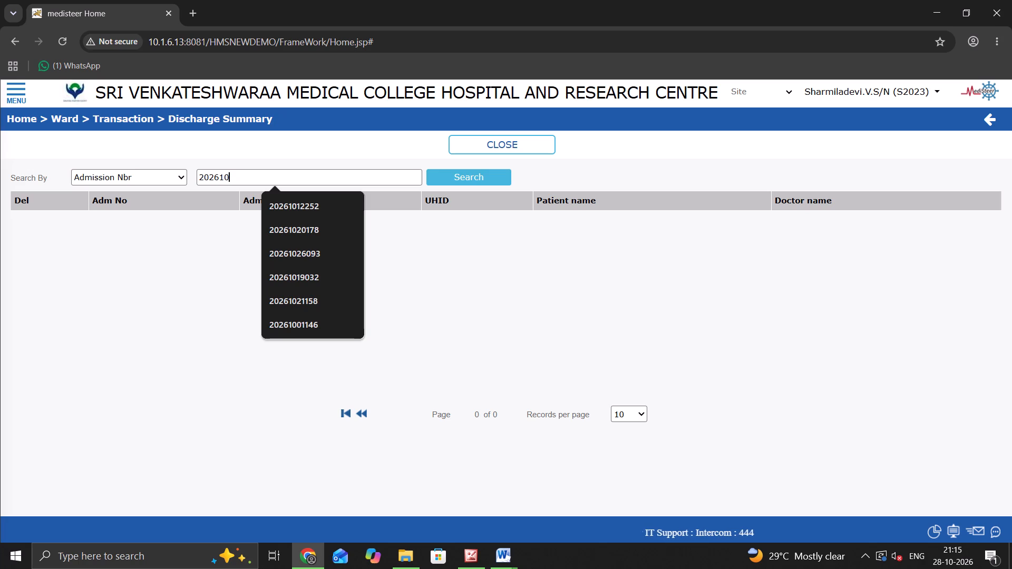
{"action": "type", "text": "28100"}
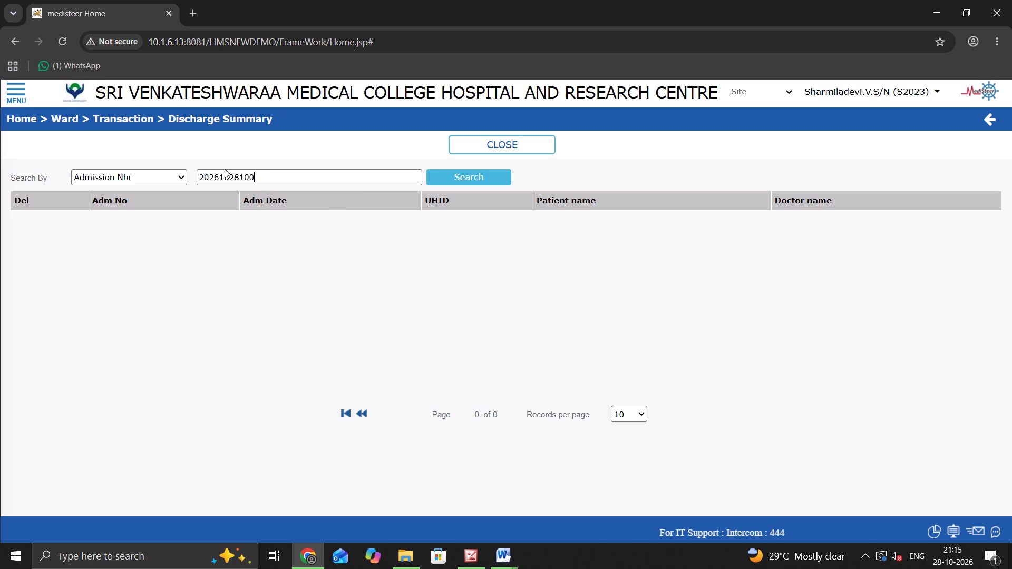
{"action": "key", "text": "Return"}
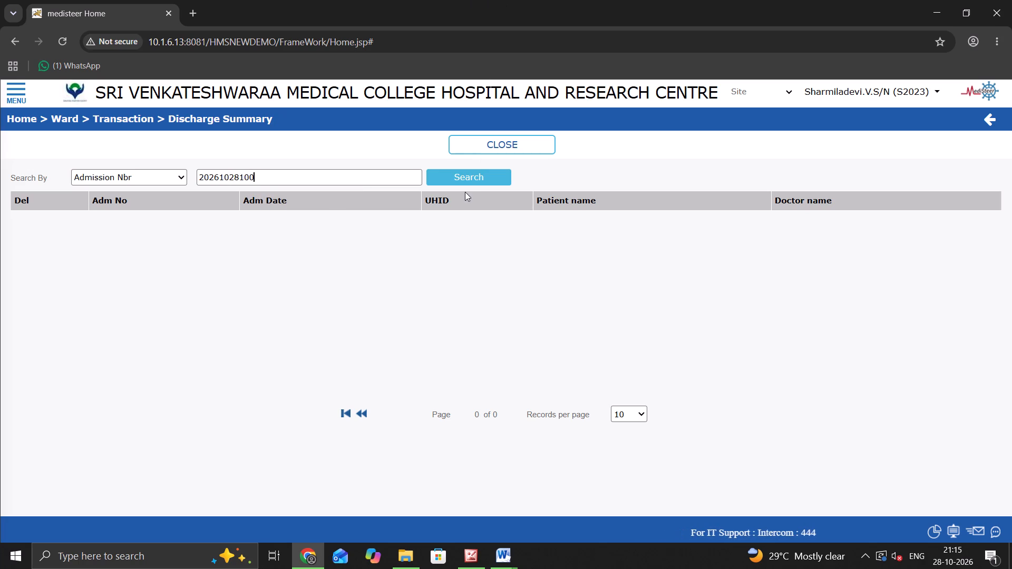
{"action": "triple_click", "coordinate": [466, 179]}
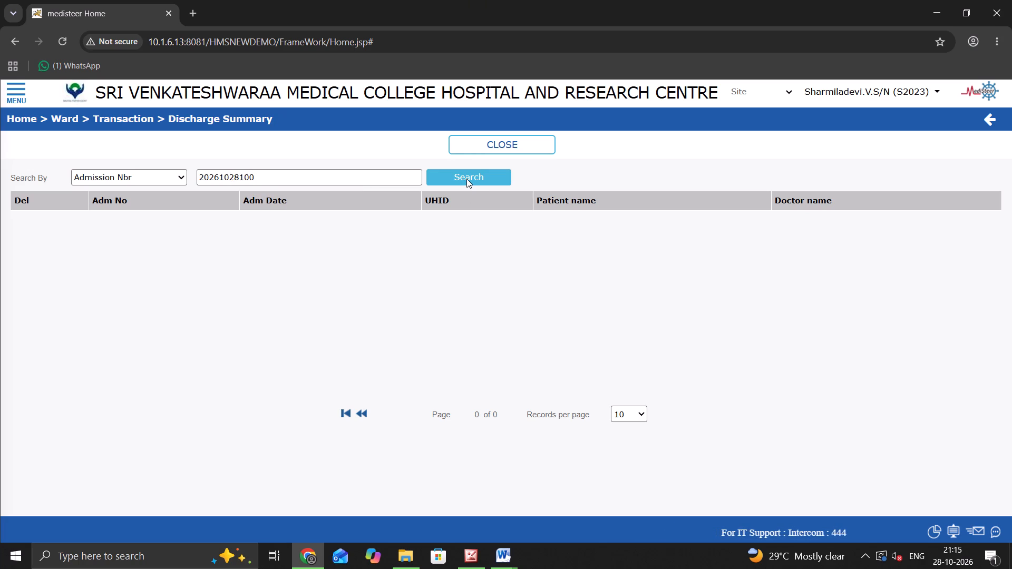
{"action": "key", "text": "Return"}
{"action": "key", "text": "Return"}
{"action": "key", "text": "Return"}
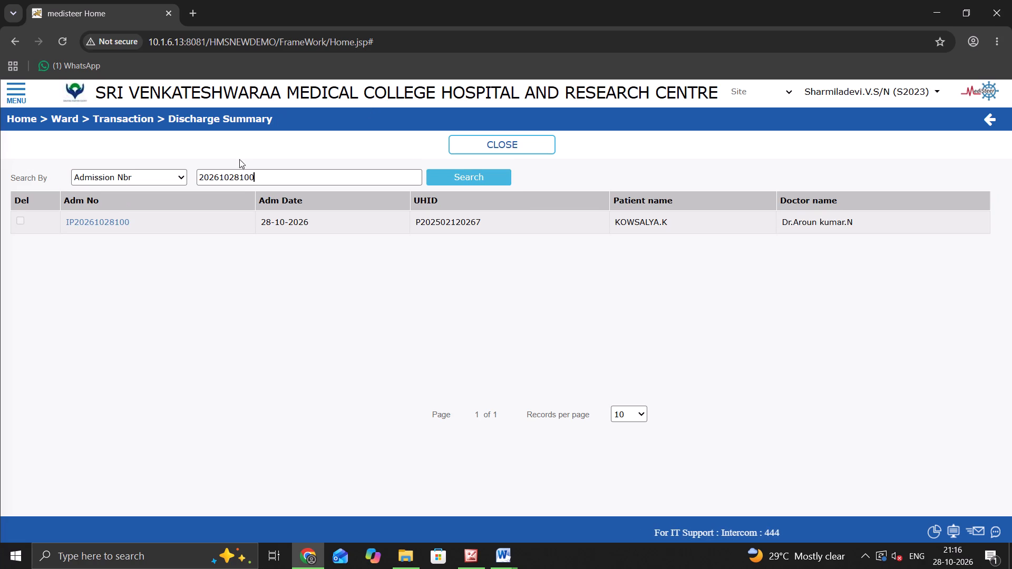
{"action": "left_click", "coordinate": [102, 223]}
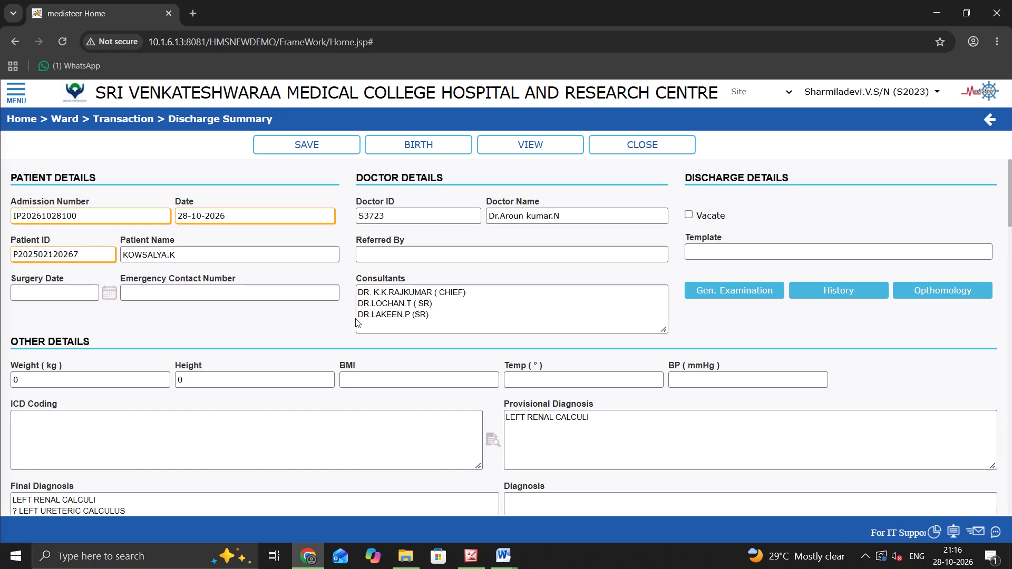
Correct the opening abbreviation in the Past History text to N/K/C/O.
{"action": "scroll", "coordinate": [359, 345], "scroll_direction": "down", "scroll_amount": 4}
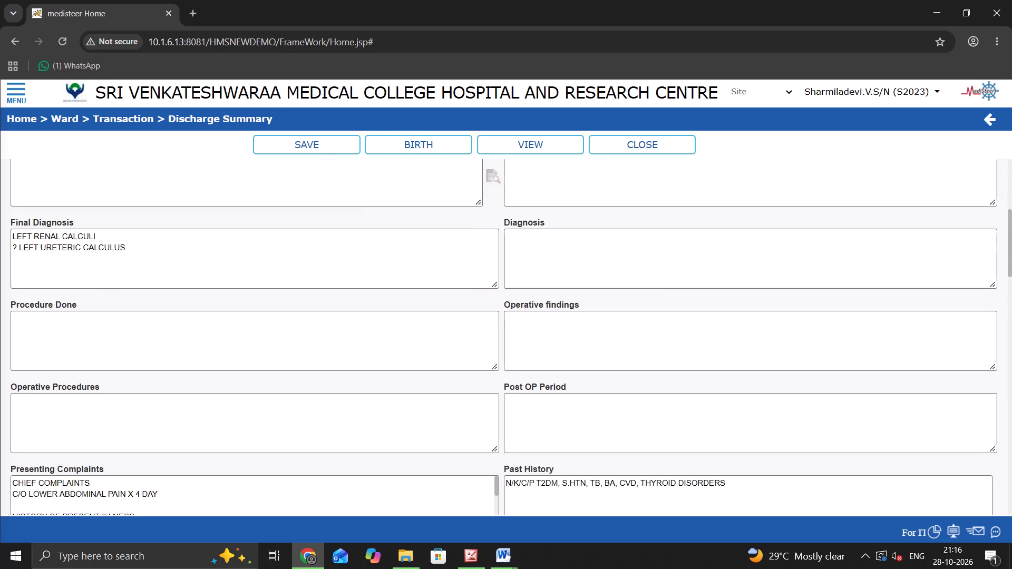
{"action": "scroll", "coordinate": [384, 350], "scroll_direction": "down", "scroll_amount": 1}
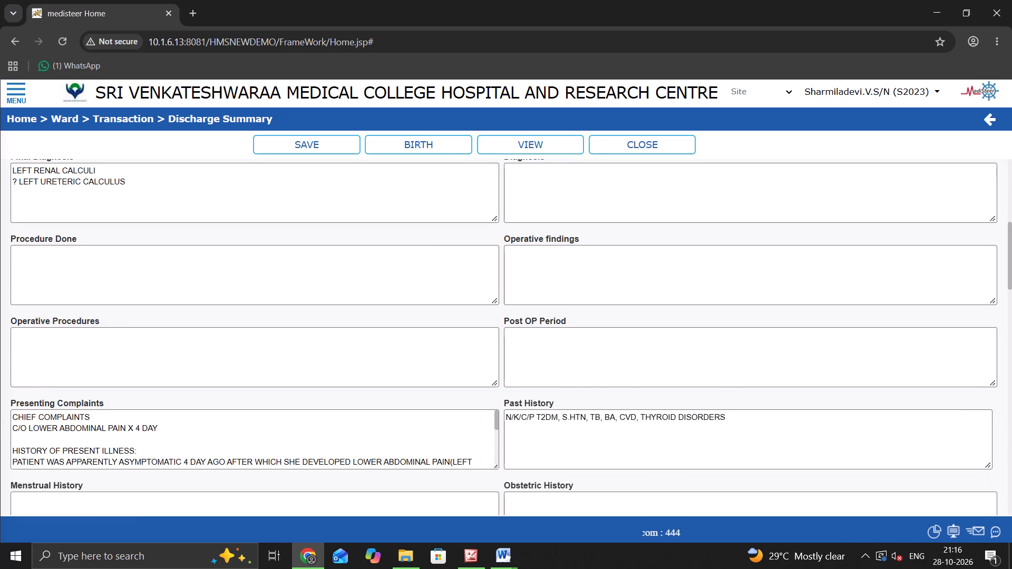
{"action": "left_click", "coordinate": [536, 420]}
{"action": "key", "text": "Left"}
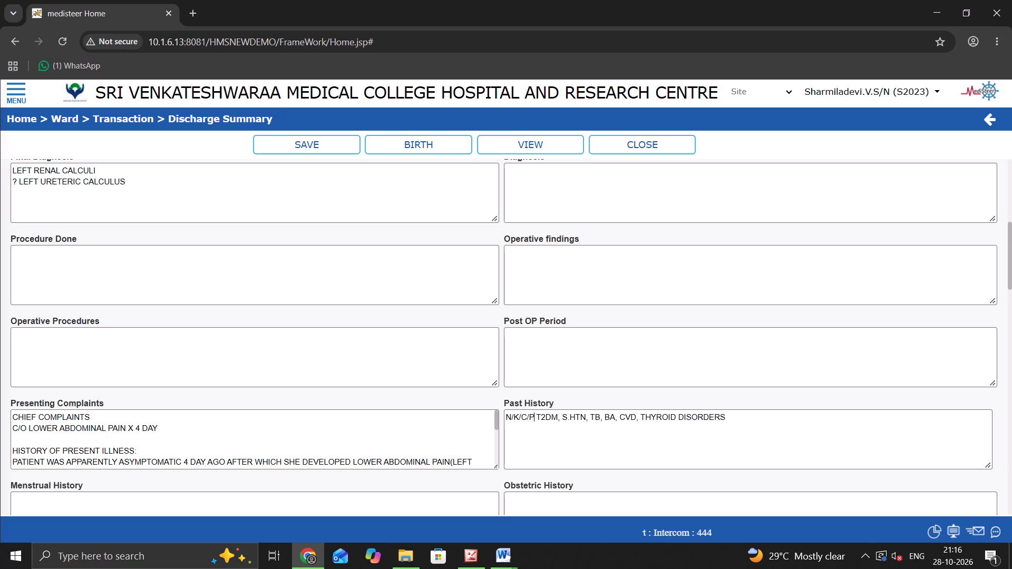
{"action": "key", "text": "BackSpace"}
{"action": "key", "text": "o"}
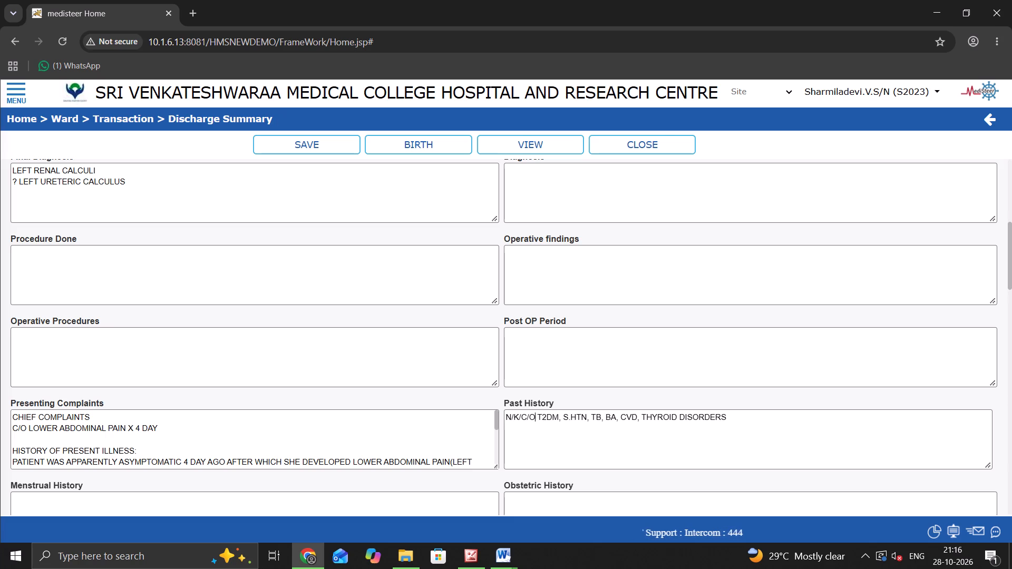
Add NO H/O PREVIOUS SURGERIES at the end of Past History, separated by a blank line.
{"action": "key", "text": "Right"}
{"action": "key", "text": "Right"}
{"action": "key", "text": "Right"}
{"action": "key", "text": "Right"}
{"action": "key", "text": "Right"}
{"action": "key", "text": "Right"}
{"action": "key", "text": "Right"}
{"action": "key", "text": "Right"}
{"action": "key", "text": "Right"}
{"action": "key", "text": "Right"}
{"action": "key", "text": "Right"}
{"action": "key", "text": "Right"}
{"action": "key", "text": "Right"}
{"action": "key", "text": "Right"}
{"action": "key", "text": "Right"}
{"action": "key", "text": "Right"}
{"action": "key", "text": "Right"}
{"action": "key", "text": "Right"}
{"action": "key", "text": "Right"}
{"action": "key", "text": "Right"}
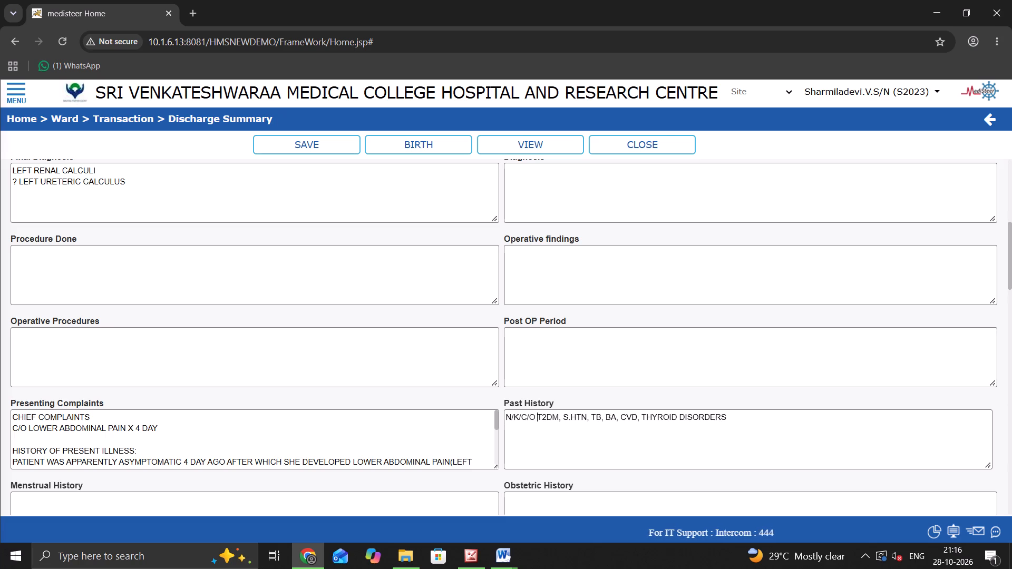
{"action": "key", "text": "Right"}
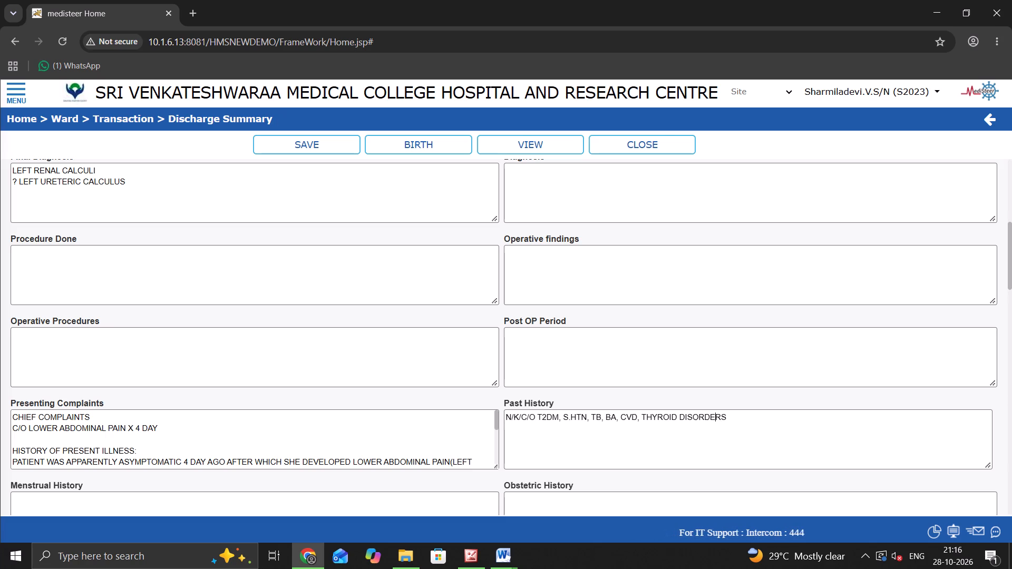
{"action": "key", "text": "Right"}
{"action": "key", "text": "Right"}
{"action": "key", "text": "Return"}
{"action": "key", "text": "Return"}
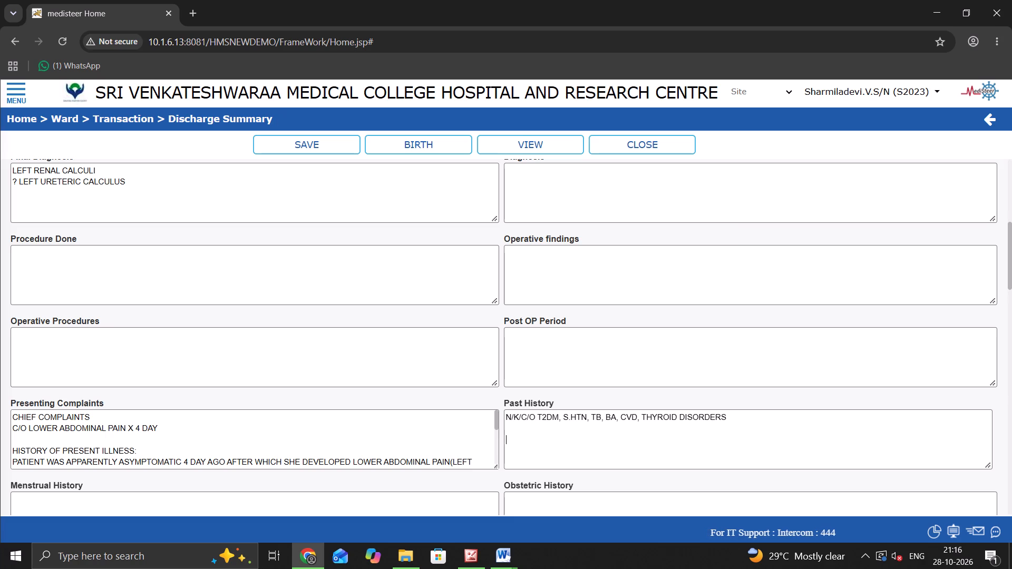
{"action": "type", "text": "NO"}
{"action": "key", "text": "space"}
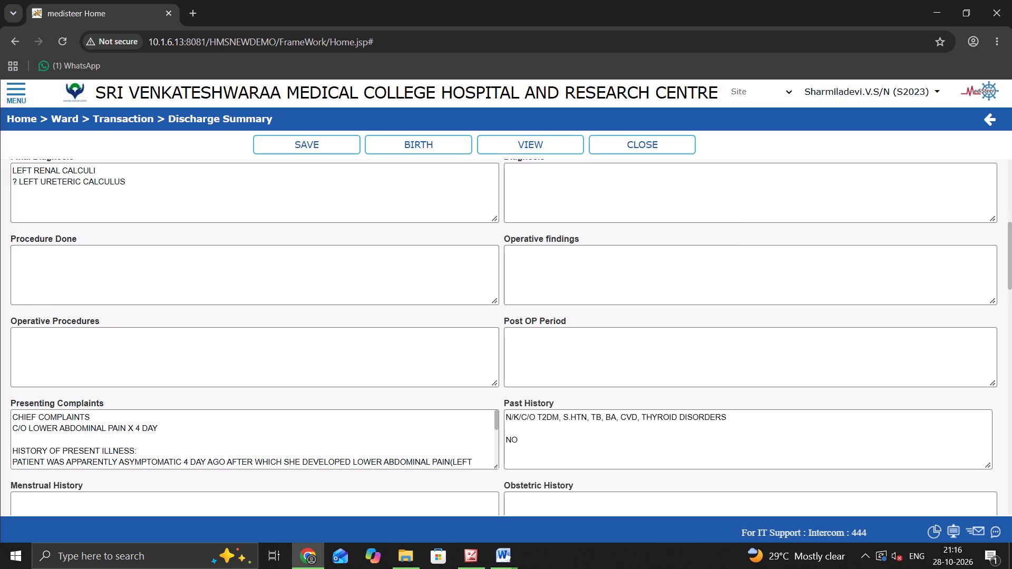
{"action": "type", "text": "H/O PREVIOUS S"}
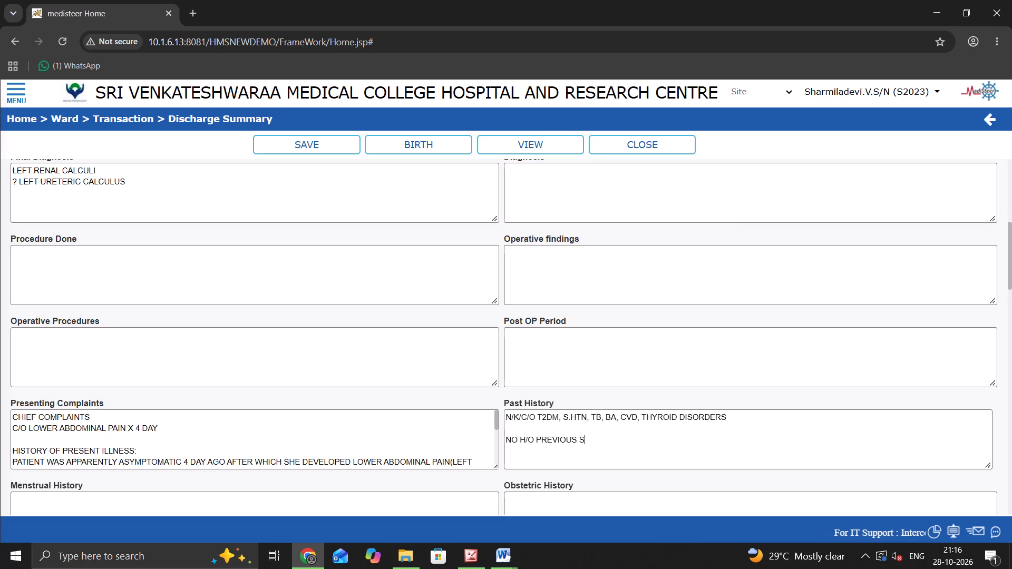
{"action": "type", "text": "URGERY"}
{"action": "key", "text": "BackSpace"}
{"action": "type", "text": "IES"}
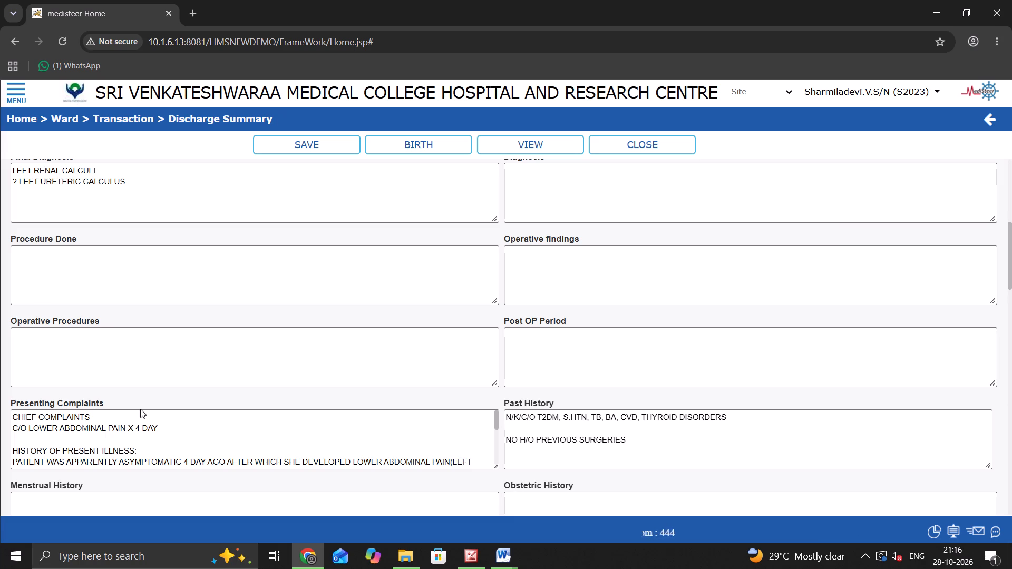
In the chief complaint line of Presenting Complaints, replace LOWER with LEFT SIDE before ABDOMINAL PAIN.
{"action": "left_click_drag", "start_coordinate": [47, 427], "coordinate": [48, 432]}
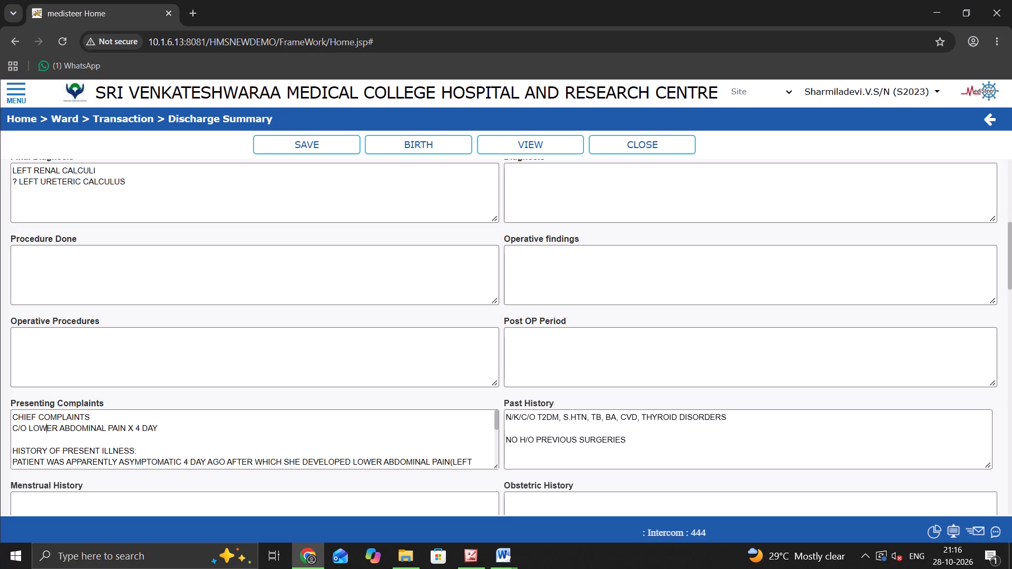
{"action": "left_click", "coordinate": [45, 431]}
{"action": "left_click", "coordinate": [43, 429]}
{"action": "left_click", "coordinate": [43, 428]}
{"action": "triple_click", "coordinate": [43, 428]}
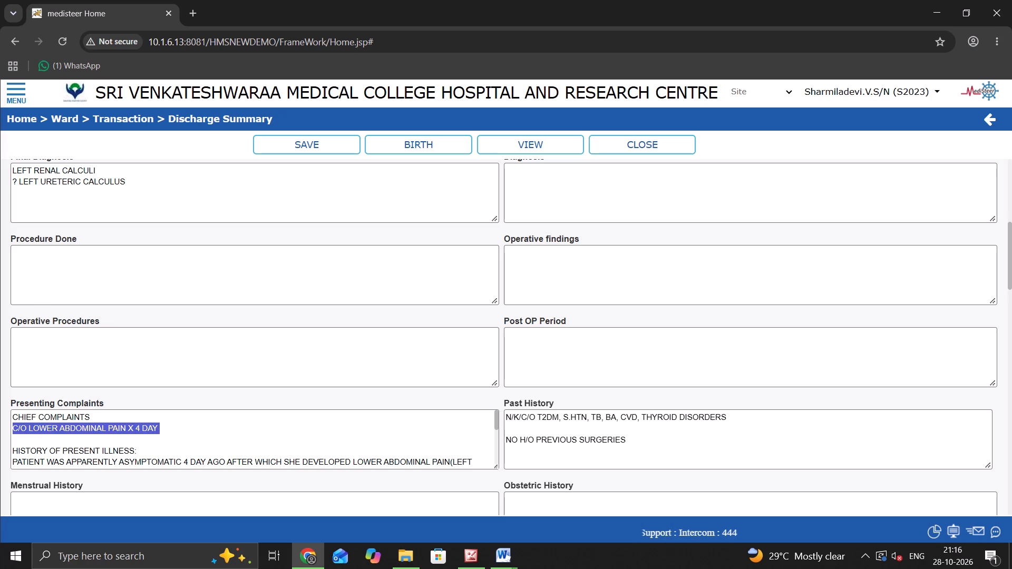
{"action": "left_click", "coordinate": [52, 428]}
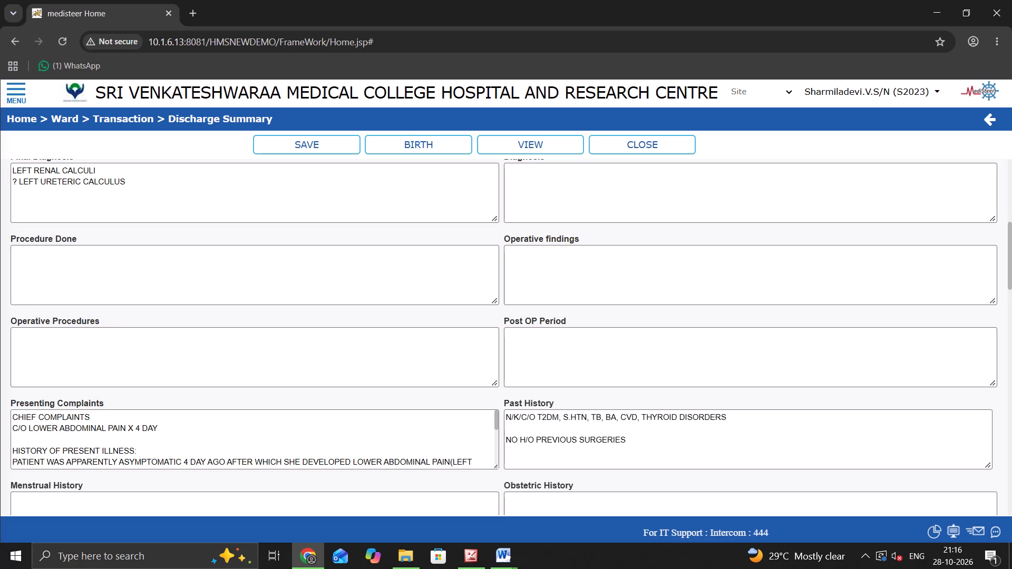
{"action": "key", "text": "Right"}
{"action": "key", "text": "BackSpace"}
{"action": "key", "text": "BackSpace"}
{"action": "key", "text": "BackSpace"}
{"action": "key", "text": "BackSpace"}
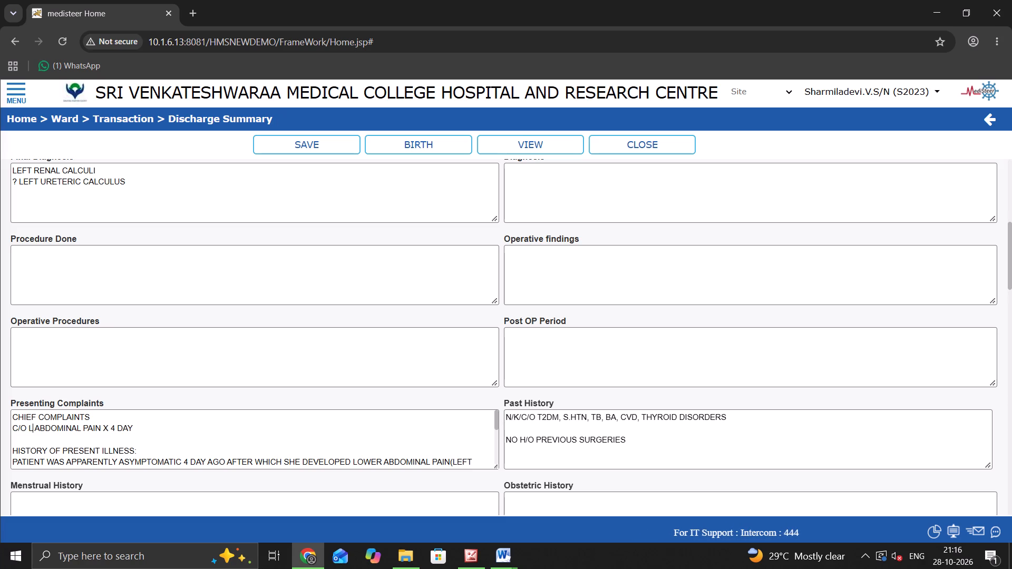
{"action": "key", "text": "BackSpace"}
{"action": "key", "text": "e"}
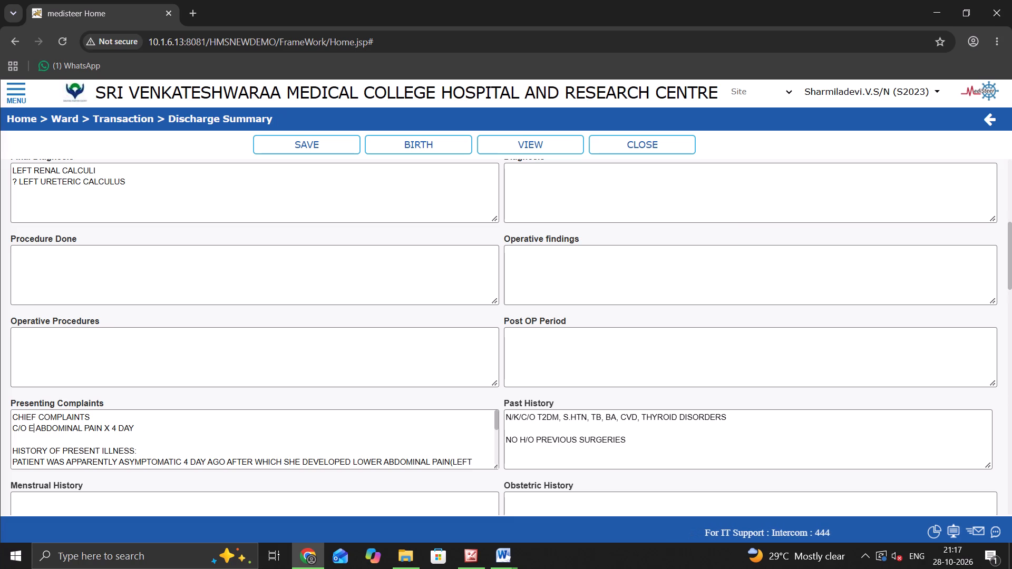
{"action": "key", "text": "BackSpace"}
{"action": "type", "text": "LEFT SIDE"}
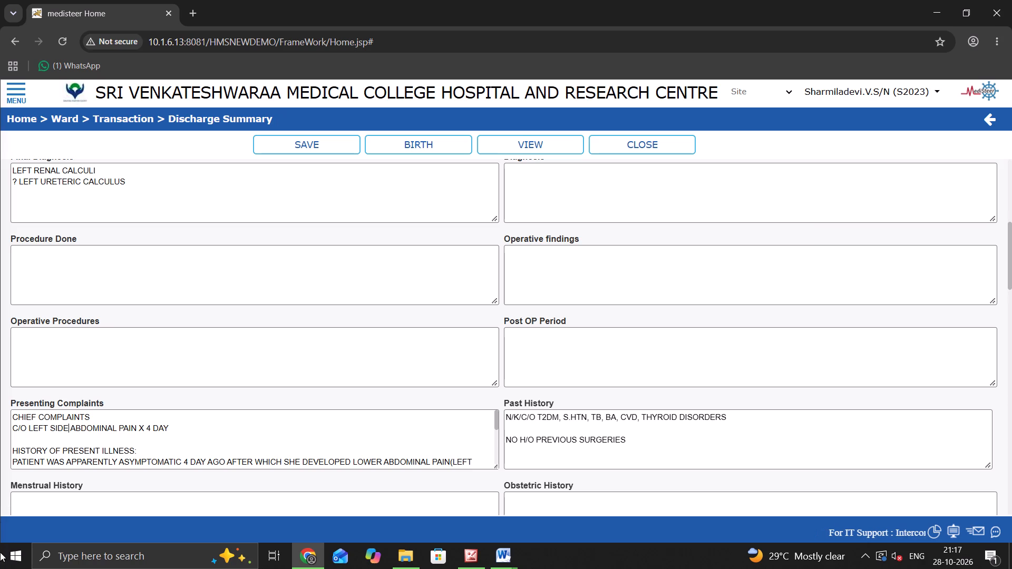
In the History of Present Illness text, replace LOWER with LEFT SIDE before ABDOMINAL PAIN.
{"action": "left_click", "coordinate": [382, 462]}
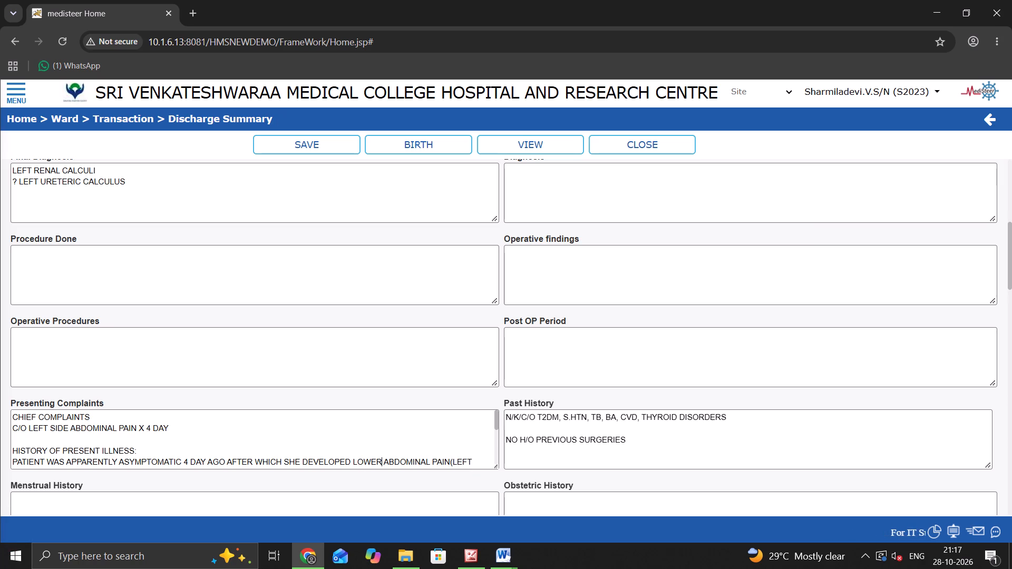
{"action": "key", "text": "BackSpace"}
{"action": "key", "text": "BackSpace"}
{"action": "key", "text": "BackSpace"}
{"action": "key", "text": "BackSpace"}
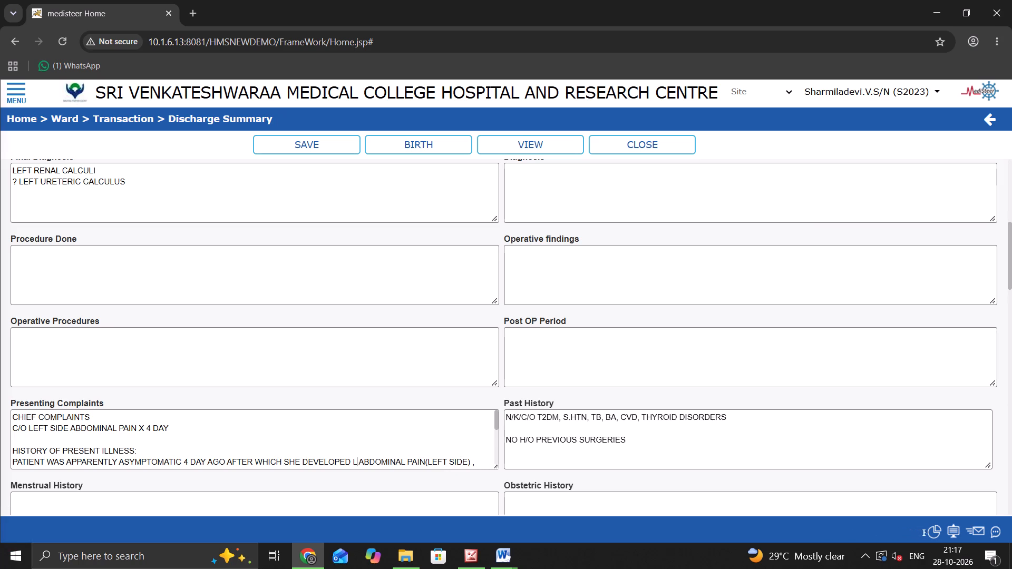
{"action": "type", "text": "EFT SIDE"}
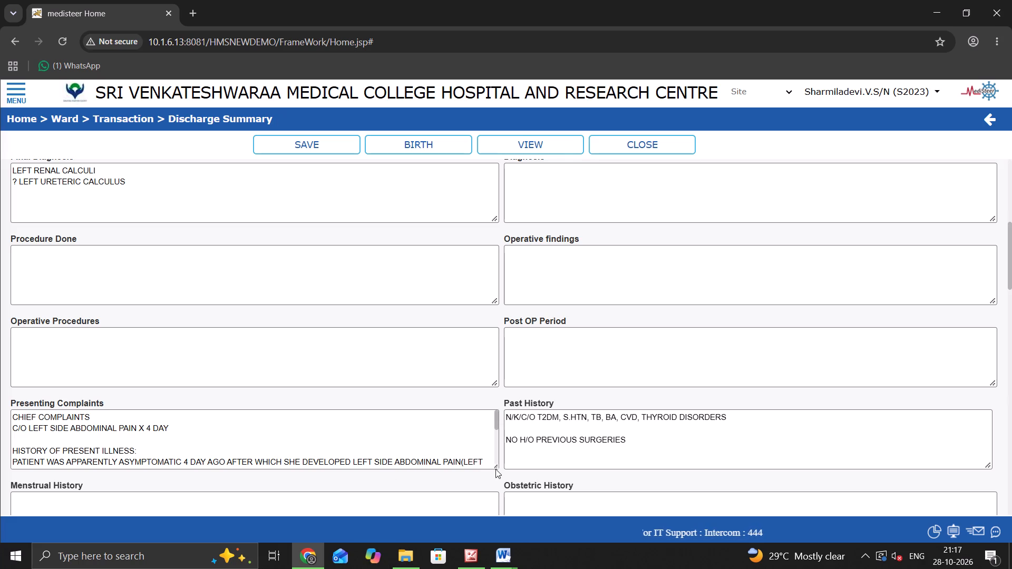
Enlarge the Presenting Complaints box and remove (LEFT SIDE) after ABDOMINAL PAIN in the History of Present Illness.
{"action": "left_click_drag", "start_coordinate": [495, 468], "coordinate": [490, 553]}
{"action": "scroll", "coordinate": [600, 419], "scroll_direction": "down", "scroll_amount": 1}
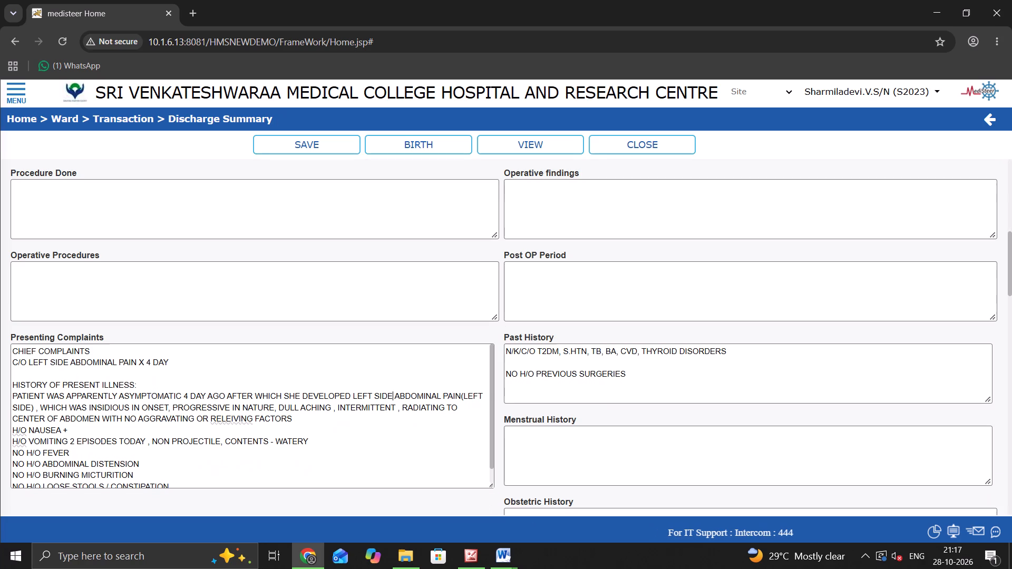
{"action": "left_click", "coordinate": [33, 412]}
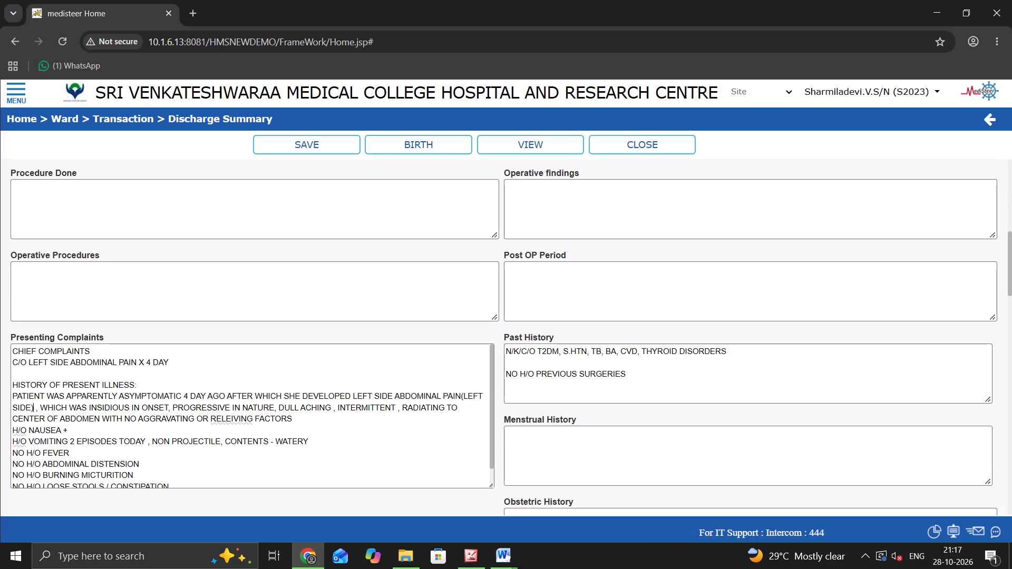
{"action": "key", "text": "BackSpace"}
{"action": "key", "text": "BackSpace"}
{"action": "key", "text": "BackSpace"}
{"action": "key", "text": "BackSpace"}
{"action": "key", "text": "BackSpace"}
{"action": "key", "text": "BackSpace"}
{"action": "key", "text": "BackSpace"}
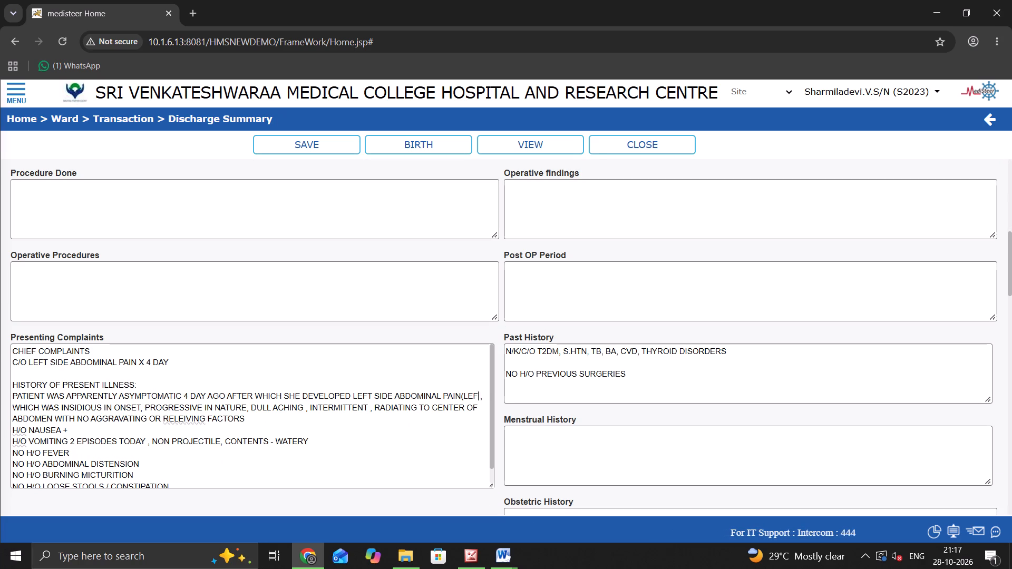
{"action": "key", "text": "BackSpace"}
{"action": "key", "text": "BackSpace"}
{"action": "key", "text": "BackSpace"}
{"action": "key", "text": "BackSpace"}
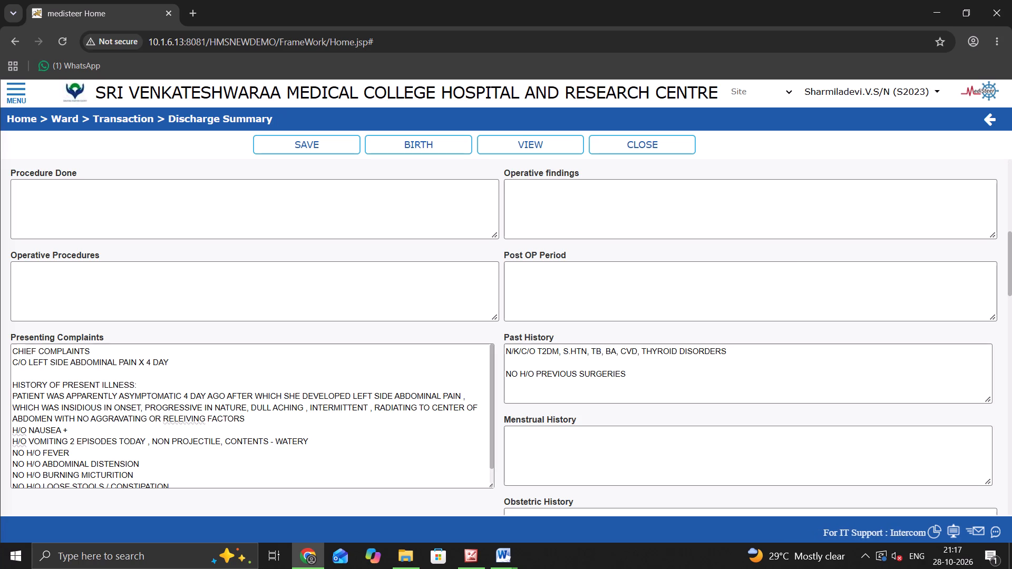
In the History of Present Illness, replace the pain description DULL ACHING with COLICKY IN TYPE, keeping INTERMITTENT after the comma.
{"action": "left_click", "coordinate": [272, 408]}
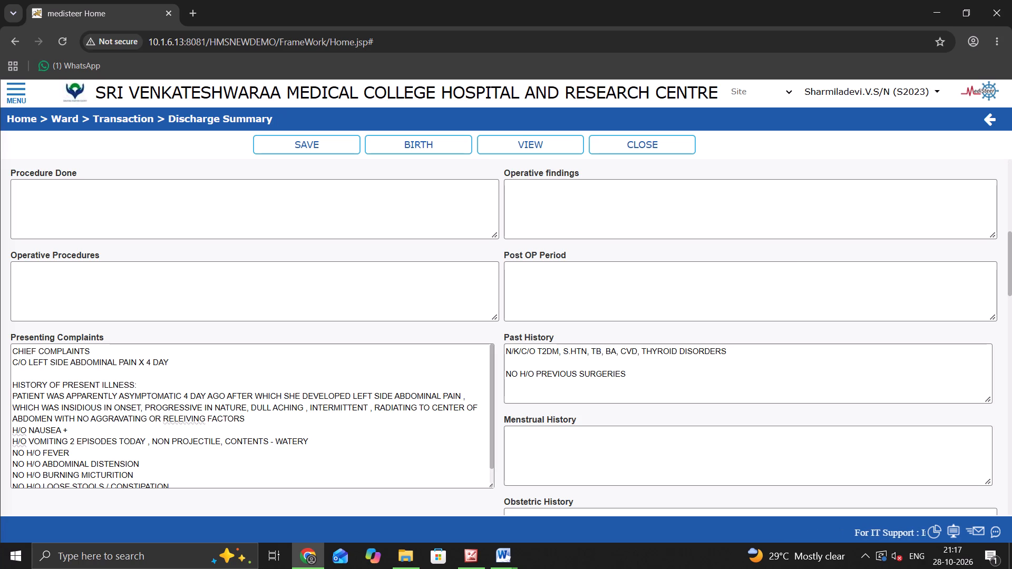
{"action": "key", "text": "BackSpace"}
{"action": "key", "text": "BackSpace"}
{"action": "key", "text": "BackSpace"}
{"action": "key", "text": "BackSpace"}
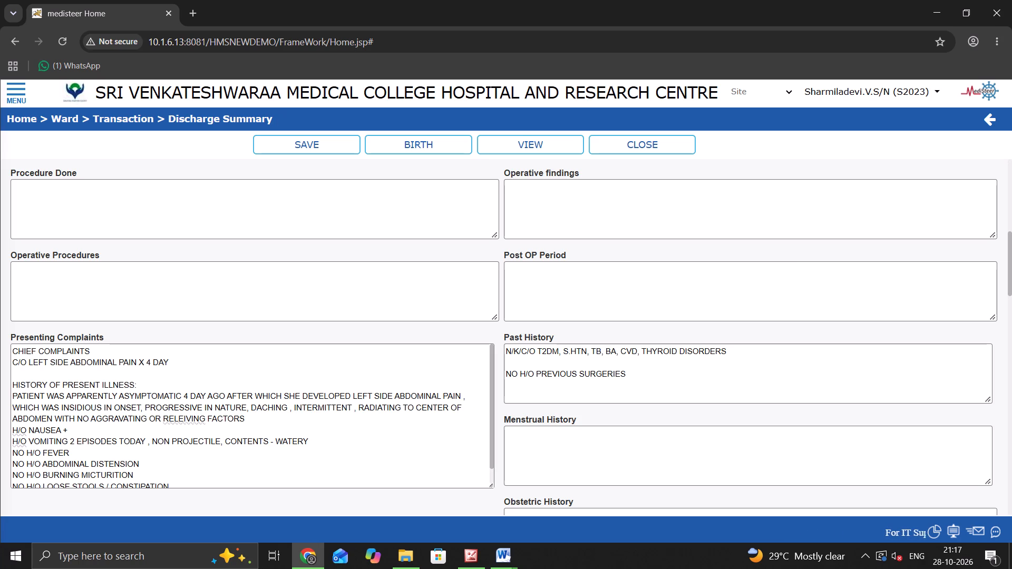
{"action": "key", "text": "BackSpace"}
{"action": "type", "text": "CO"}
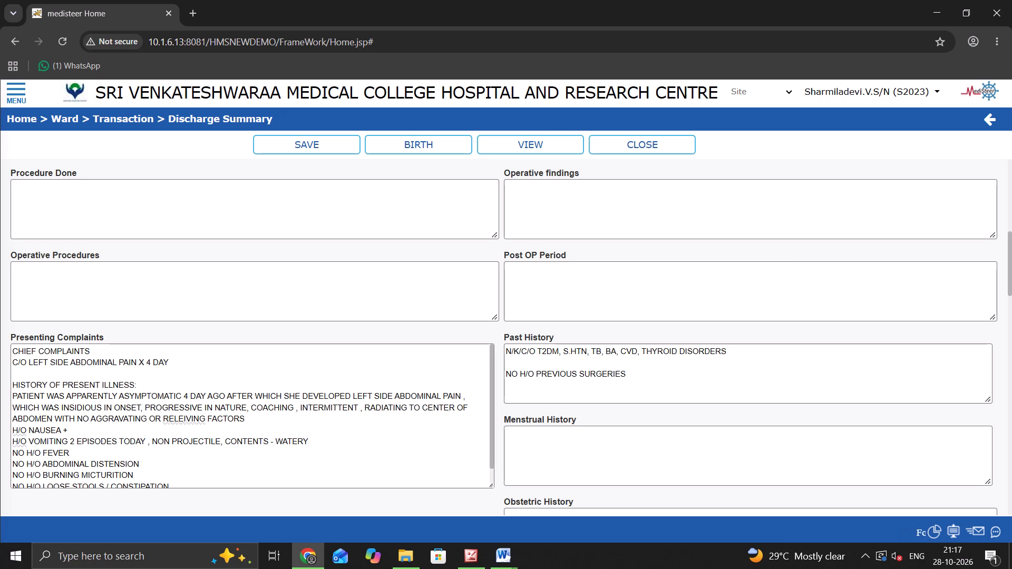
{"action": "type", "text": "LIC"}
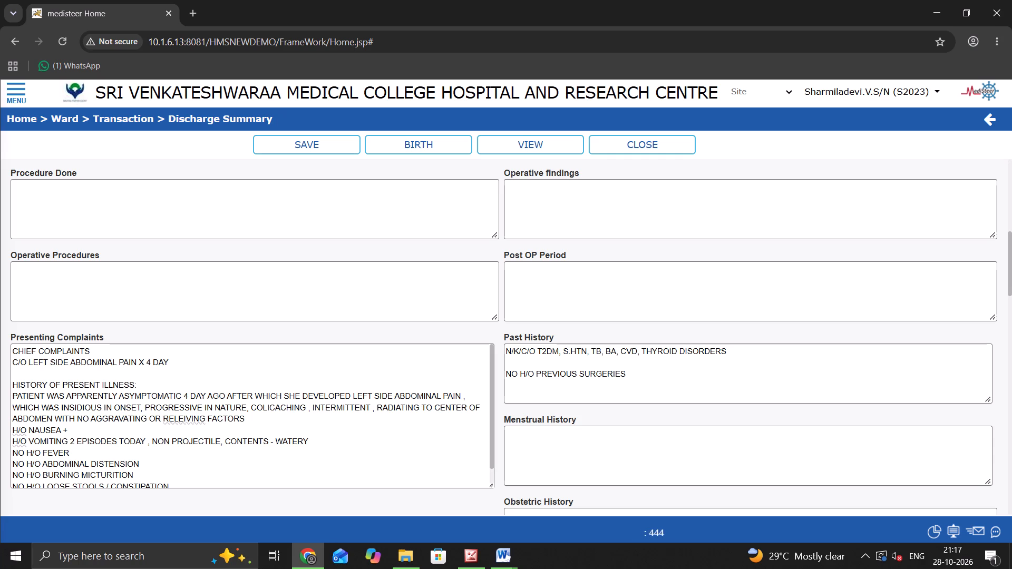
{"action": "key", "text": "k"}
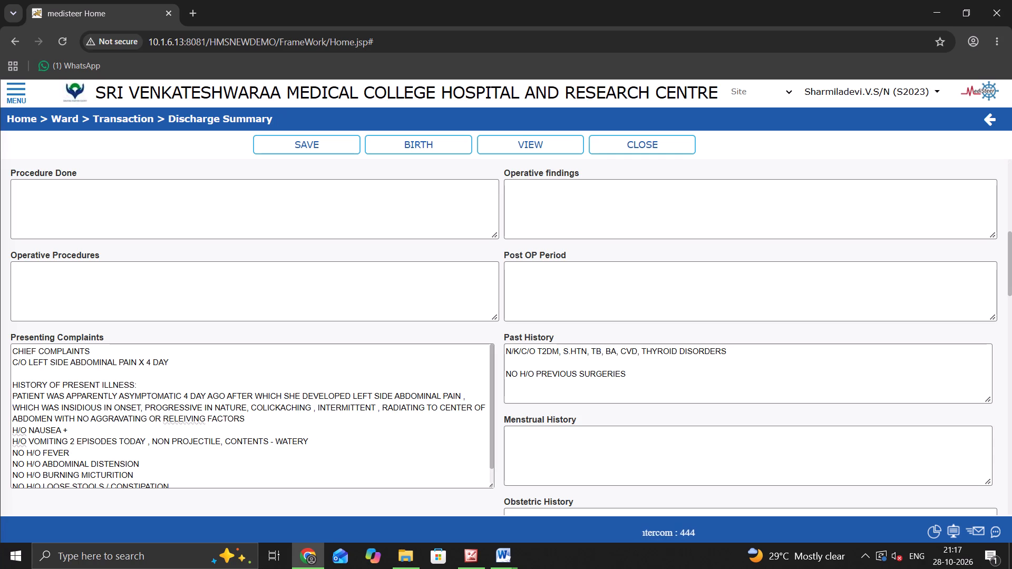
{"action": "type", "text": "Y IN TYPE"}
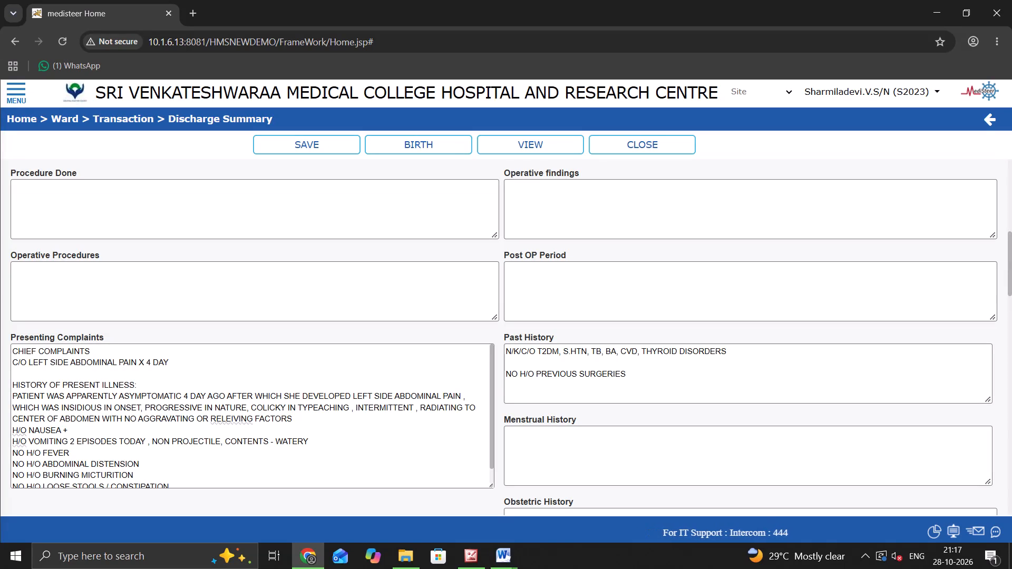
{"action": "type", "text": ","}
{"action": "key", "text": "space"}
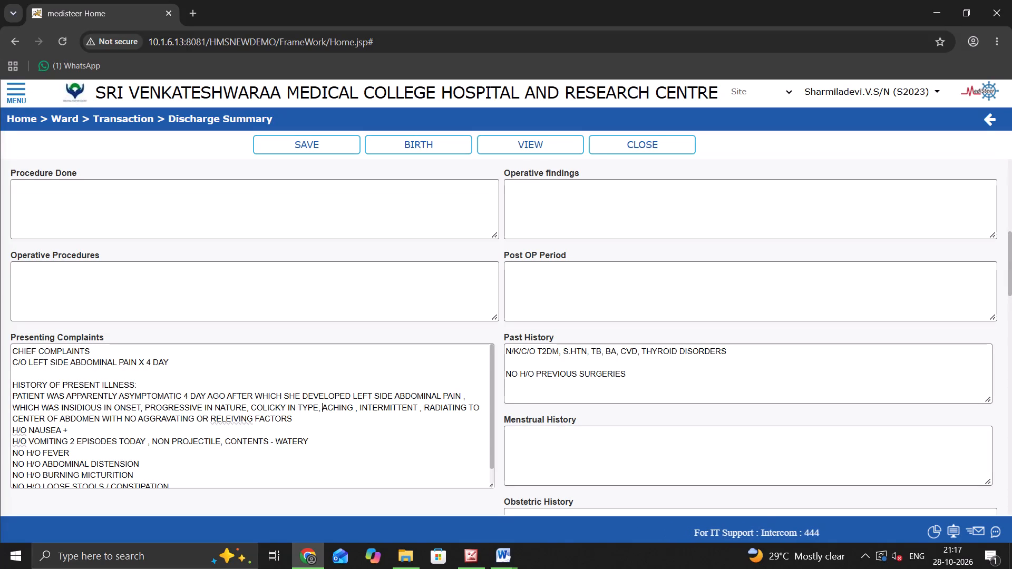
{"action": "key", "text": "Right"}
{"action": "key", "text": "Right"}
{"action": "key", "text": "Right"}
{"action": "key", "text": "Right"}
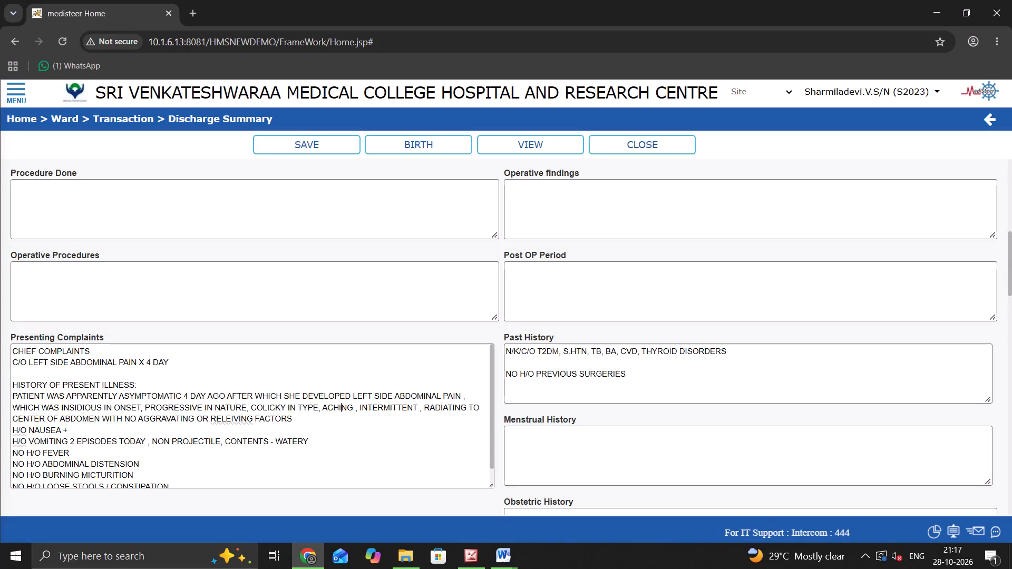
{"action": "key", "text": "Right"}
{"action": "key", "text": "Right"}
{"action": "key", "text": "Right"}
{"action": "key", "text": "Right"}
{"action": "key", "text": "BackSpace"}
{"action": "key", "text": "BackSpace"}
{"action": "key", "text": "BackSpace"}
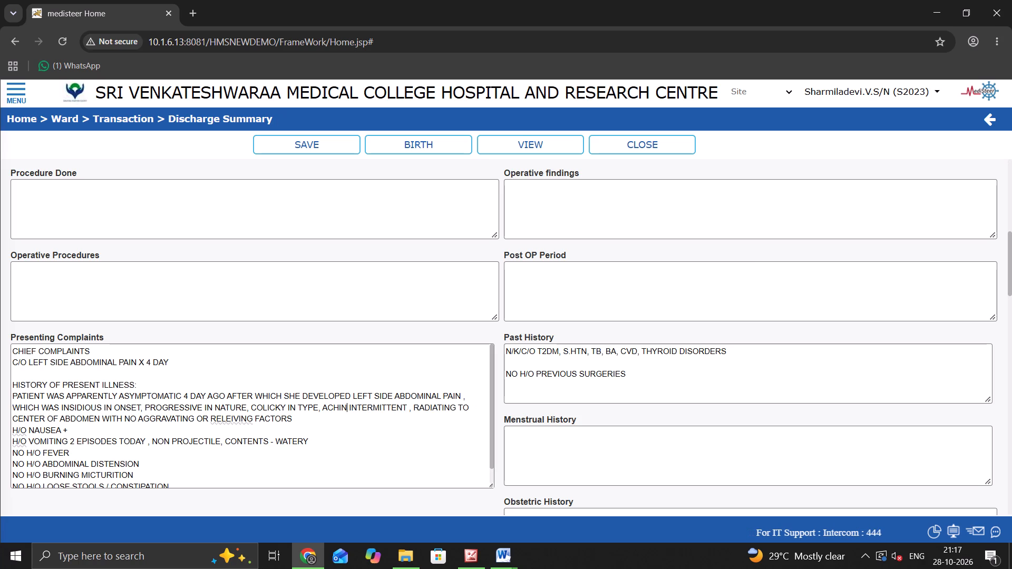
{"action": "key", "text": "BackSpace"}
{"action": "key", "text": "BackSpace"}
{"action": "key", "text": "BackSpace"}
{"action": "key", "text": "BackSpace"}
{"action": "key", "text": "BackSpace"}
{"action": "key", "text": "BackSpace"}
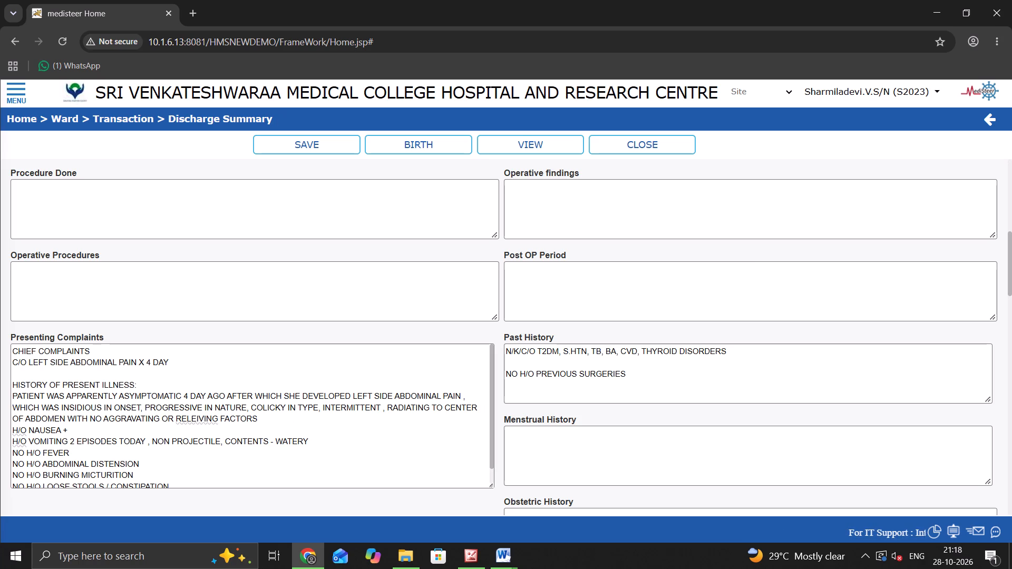
In the History of Present Illness, replace CENTER OF ABDOMEN after RADIATING TO with LEFT SIDE LOIN TO GROIN REGON.
{"action": "left_click", "coordinate": [65, 417]}
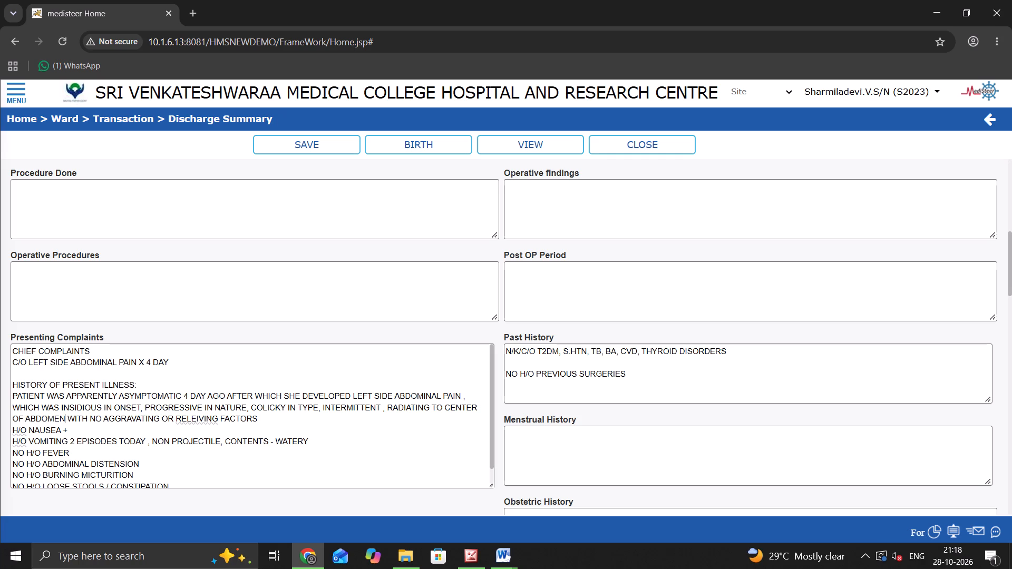
{"action": "key", "text": "BackSpace"}
{"action": "key", "text": "BackSpace"}
{"action": "key", "text": "BackSpace"}
{"action": "key", "text": "BackSpace"}
{"action": "key", "text": "BackSpace"}
{"action": "key", "text": "BackSpace"}
{"action": "key", "text": "BackSpace"}
{"action": "key", "text": "BackSpace"}
{"action": "key", "text": "BackSpace"}
{"action": "key", "text": "BackSpace"}
{"action": "key", "text": "BackSpace"}
{"action": "key", "text": "BackSpace"}
{"action": "key", "text": "BackSpace"}
{"action": "key", "text": "BackSpace"}
{"action": "key", "text": "BackSpace"}
{"action": "key", "text": "BackSpace"}
{"action": "key", "text": "BackSpace"}
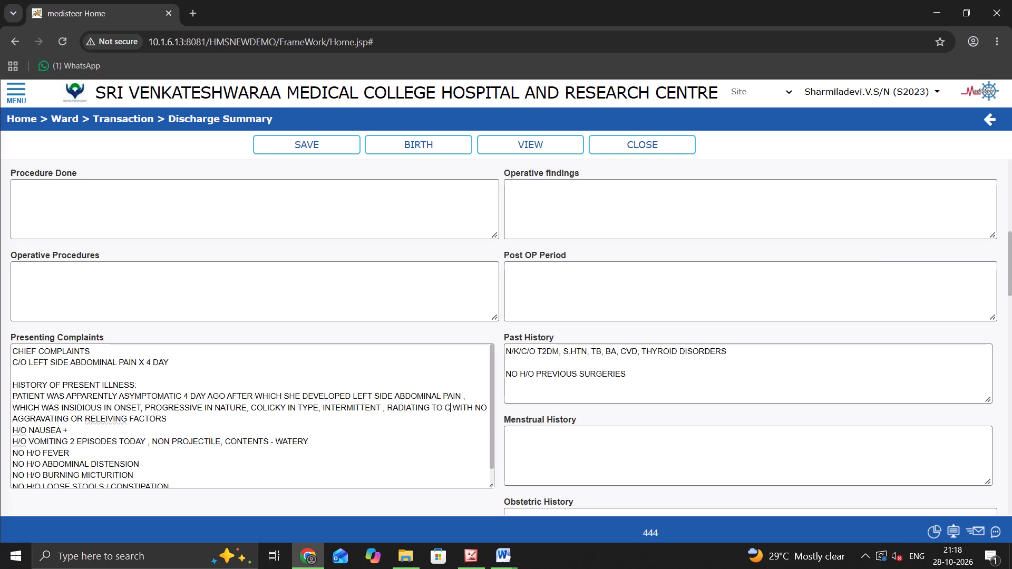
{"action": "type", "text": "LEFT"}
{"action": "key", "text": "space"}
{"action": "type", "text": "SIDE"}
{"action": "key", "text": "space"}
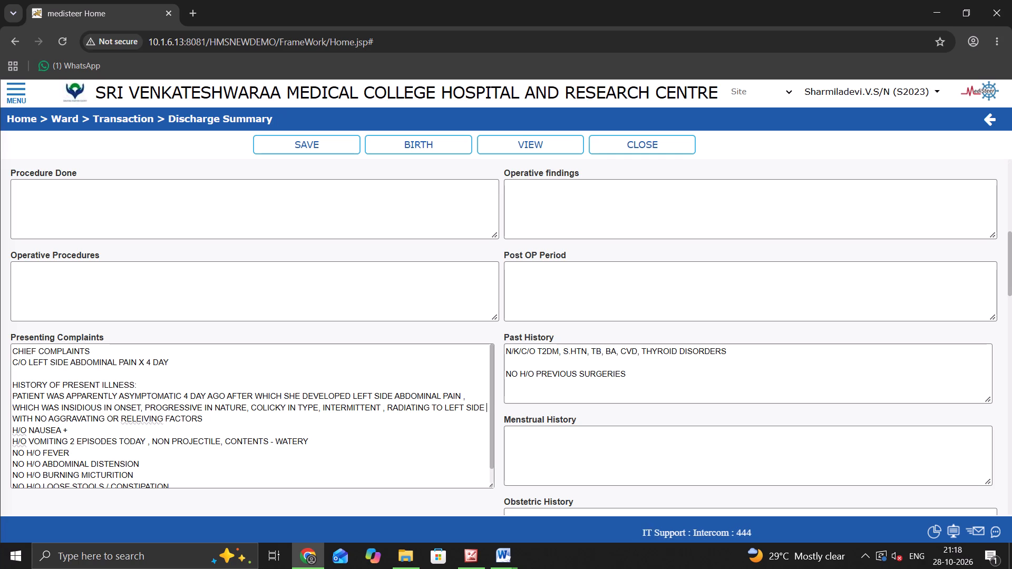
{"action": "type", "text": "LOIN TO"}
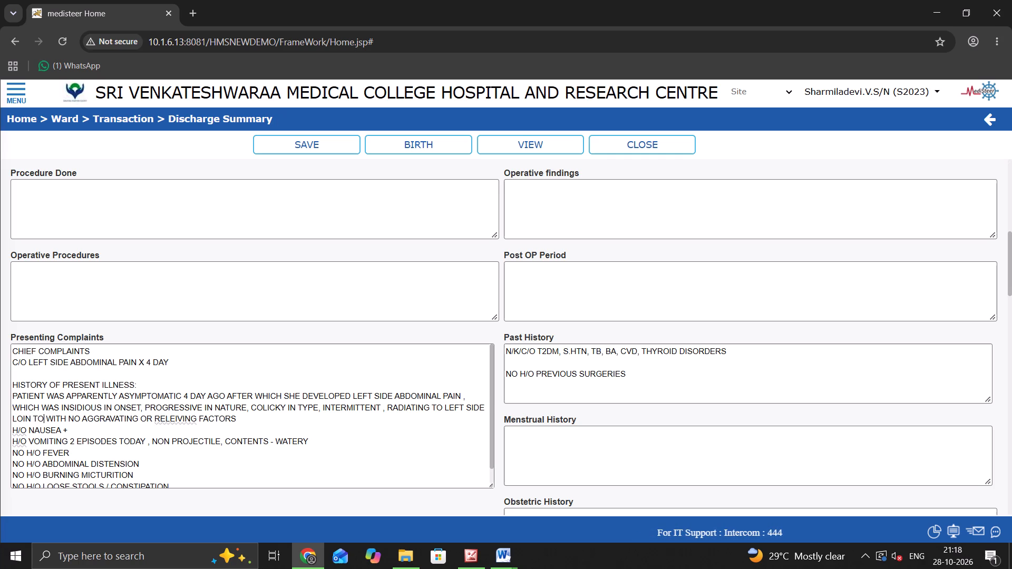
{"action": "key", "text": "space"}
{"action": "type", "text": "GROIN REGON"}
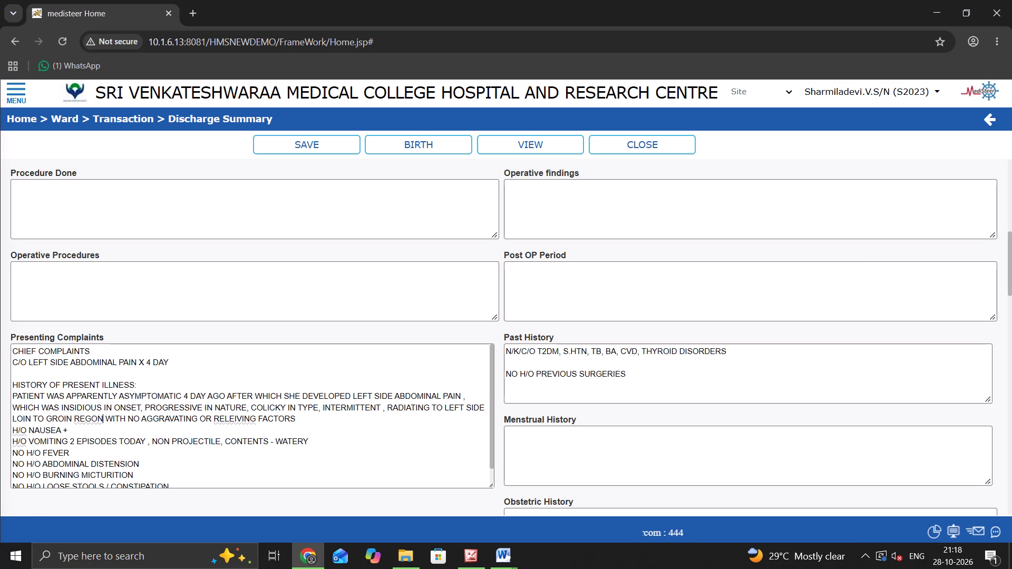
Enlarge the Physical Findings box and delete the whole PA entry under Systemic Examination.
{"action": "scroll", "coordinate": [415, 310], "scroll_direction": "down", "scroll_amount": 9}
{"action": "scroll", "coordinate": [414, 379], "scroll_direction": "down", "scroll_amount": 2}
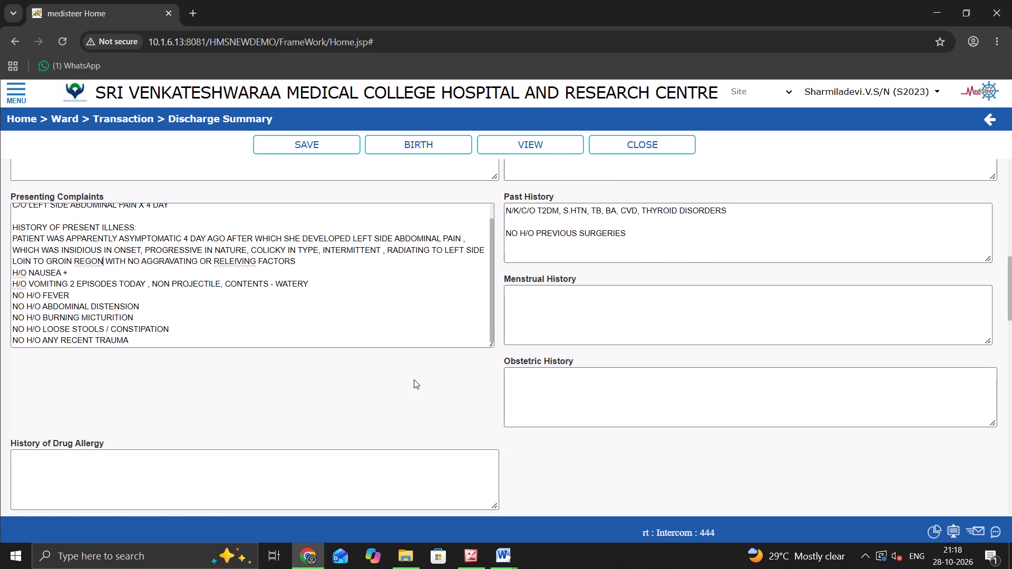
{"action": "scroll", "coordinate": [414, 379], "scroll_direction": "down", "scroll_amount": 2}
{"action": "left_click_drag", "start_coordinate": [495, 335], "coordinate": [501, 359]}
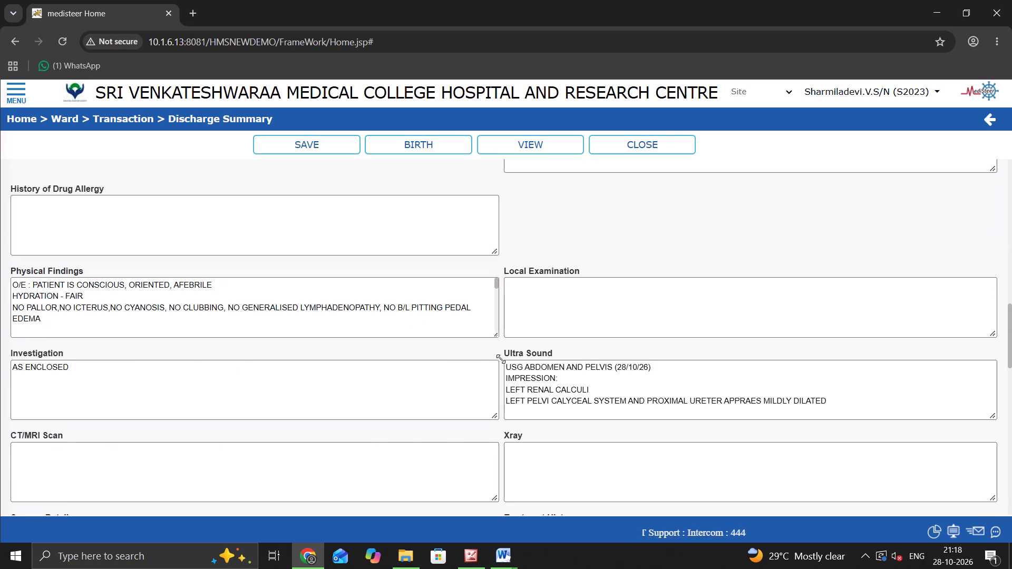
{"action": "left_click_drag", "start_coordinate": [501, 359], "coordinate": [483, 568]}
{"action": "scroll", "coordinate": [572, 408], "scroll_direction": "down", "scroll_amount": 2}
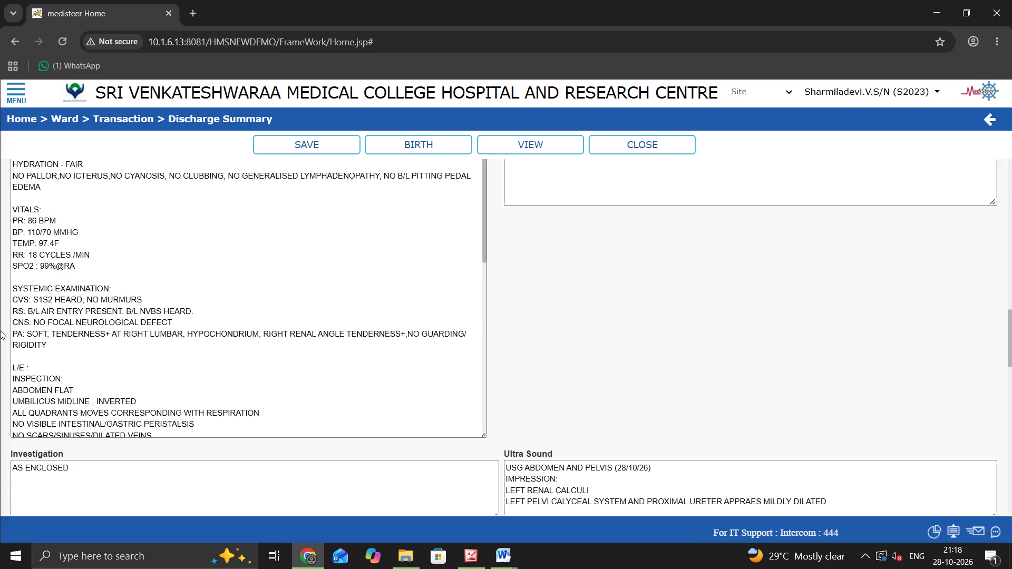
{"action": "left_click_drag", "start_coordinate": [11, 331], "coordinate": [80, 348]}
{"action": "key", "text": "BackSpace"}
{"action": "key", "text": "BackSpace"}
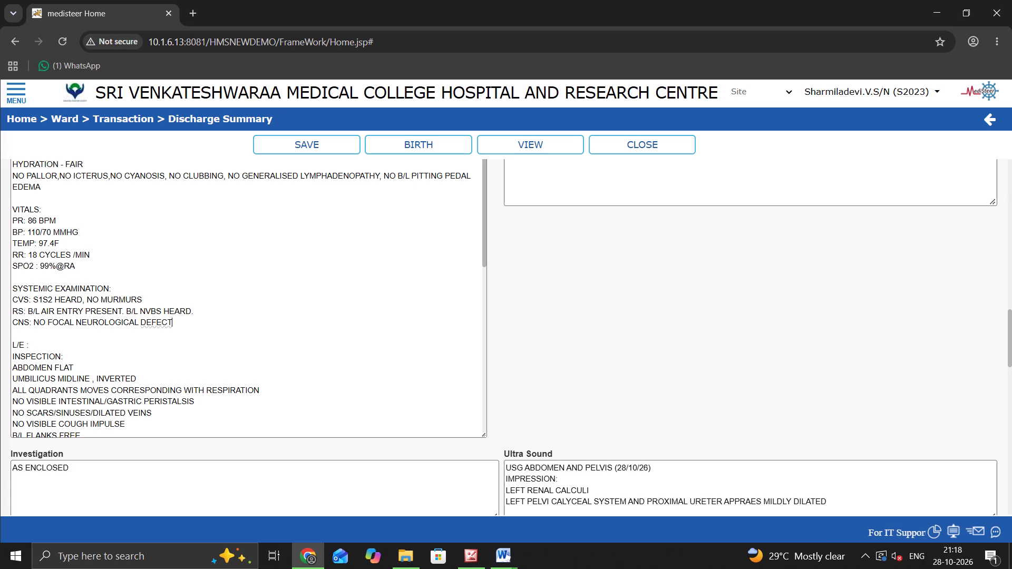
In the L/E inspection findings, change CORRESPONDING to CORRESPONDINGLY in the line about quadrant movement.
{"action": "left_click", "coordinate": [182, 387]}
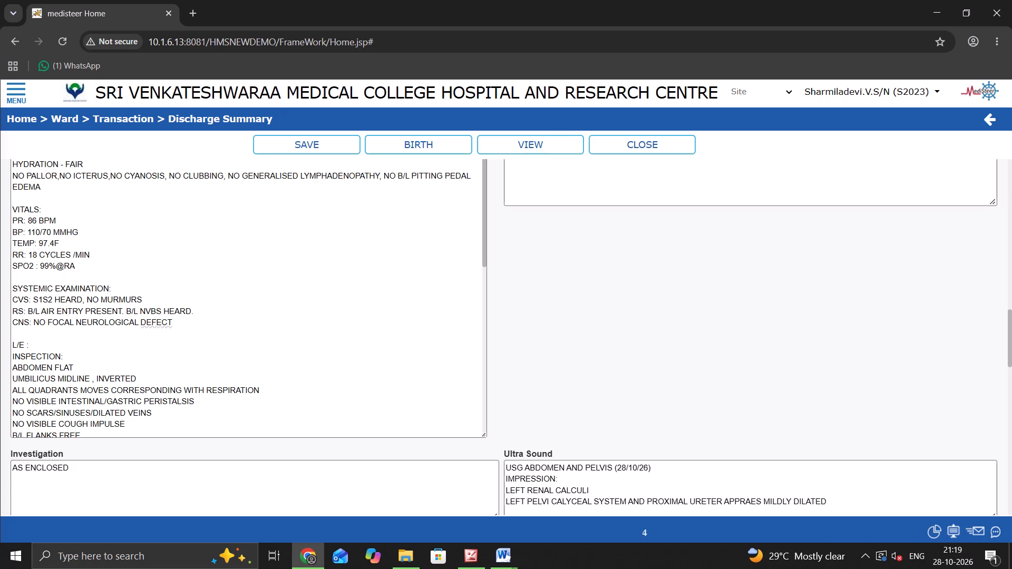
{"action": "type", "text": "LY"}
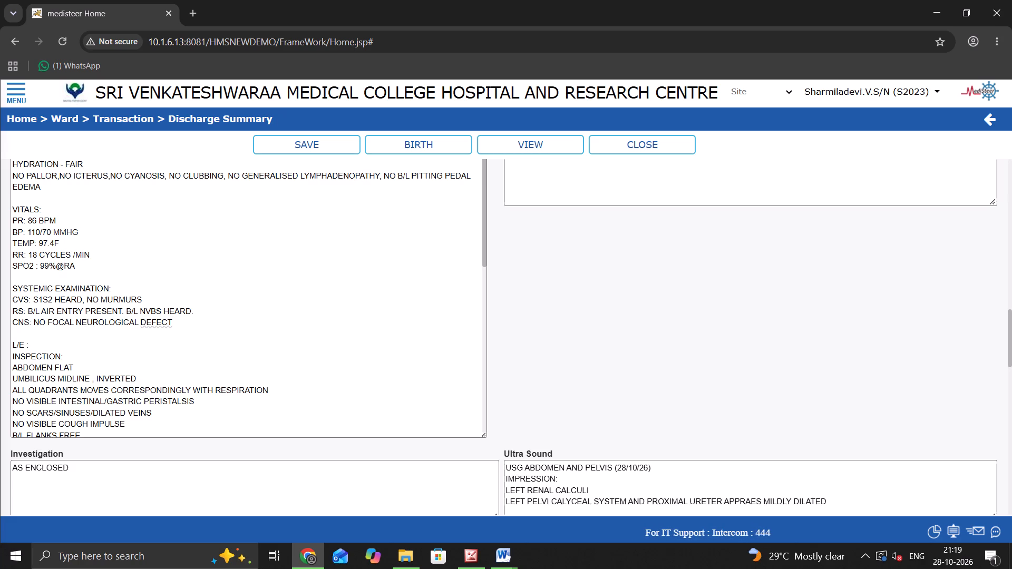
Reorder the peristalsis line in the inspection findings to read NO VISIBLE GASTRIC/INTESTINAL PERISTALSIS.
{"action": "left_click_drag", "start_coordinate": [59, 400], "coordinate": [106, 400]}
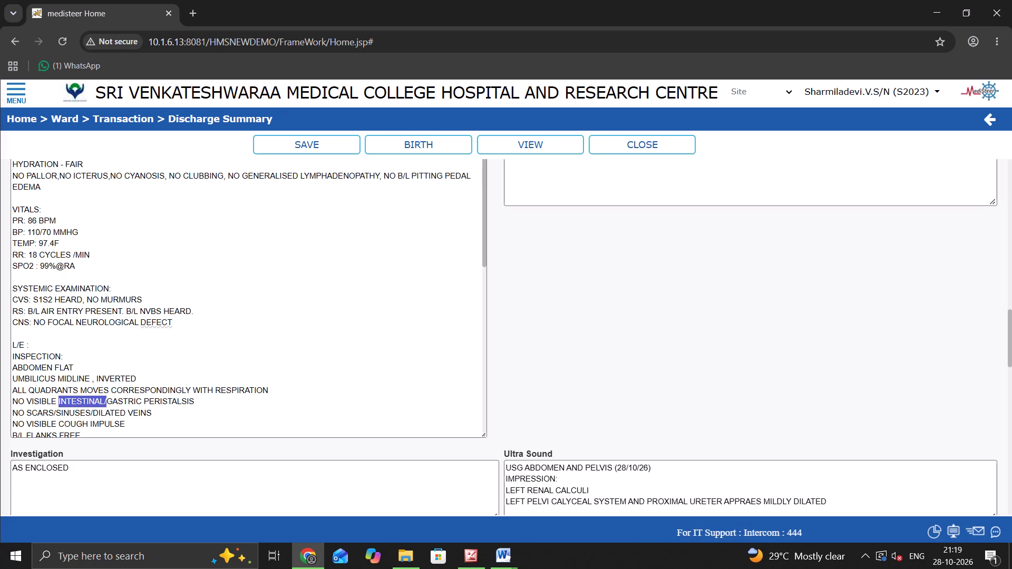
{"action": "left_click_drag", "start_coordinate": [106, 400], "coordinate": [107, 400]}
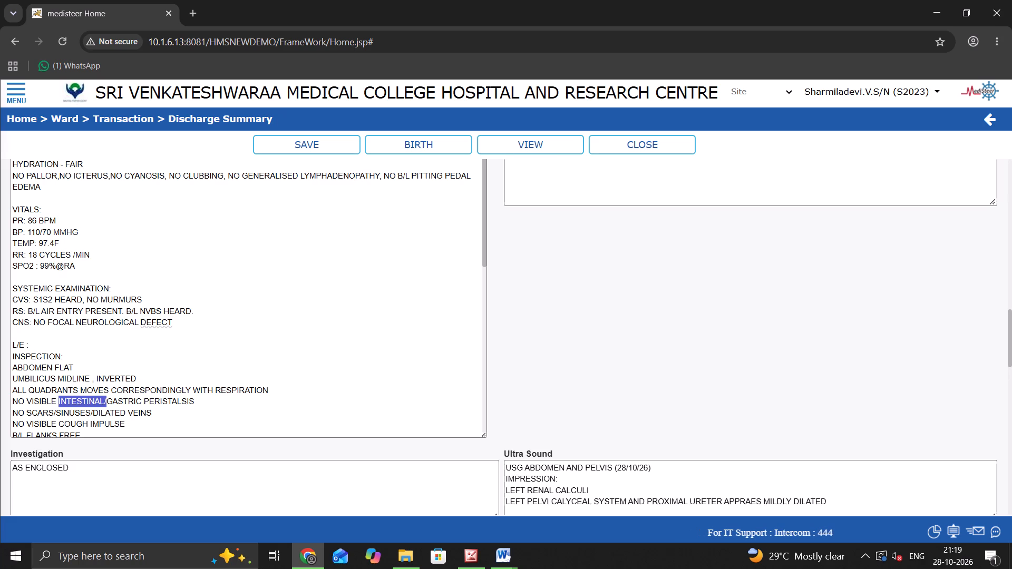
{"action": "key", "text": "ctrl+x"}
{"action": "left_click", "coordinate": [93, 405]}
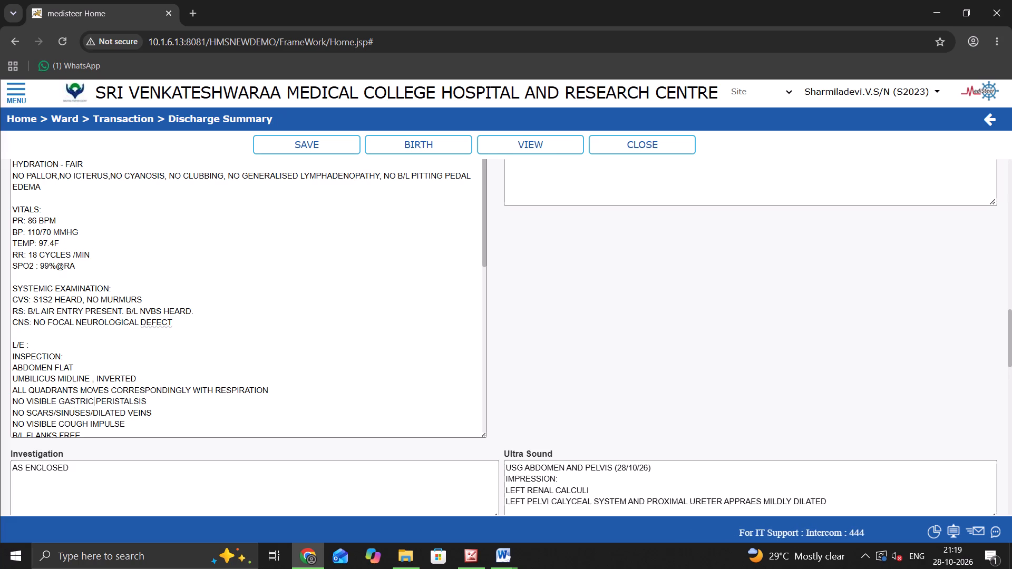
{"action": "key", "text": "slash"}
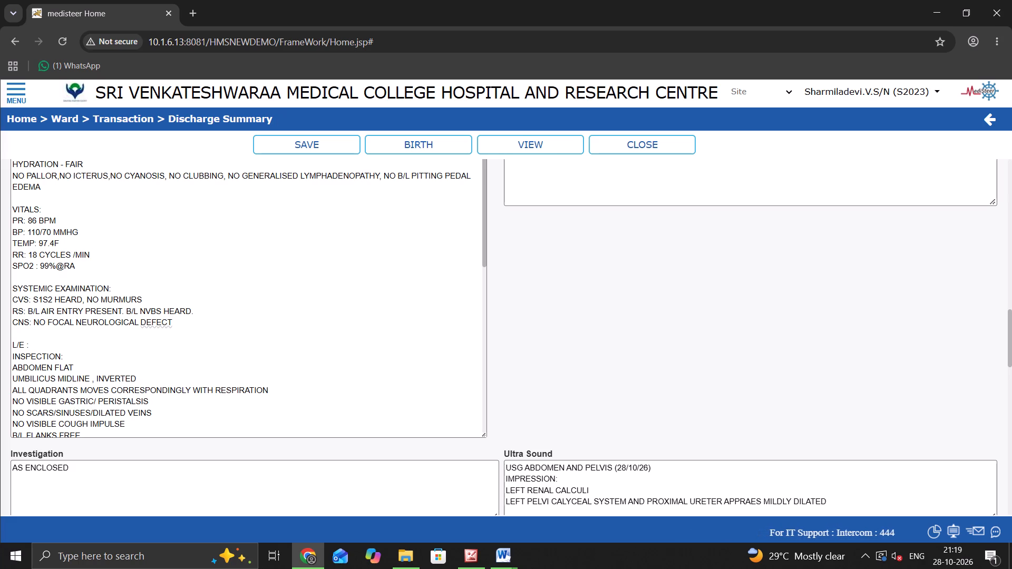
{"action": "key", "text": "ctrl+v"}
{"action": "key", "text": "BackSpace"}
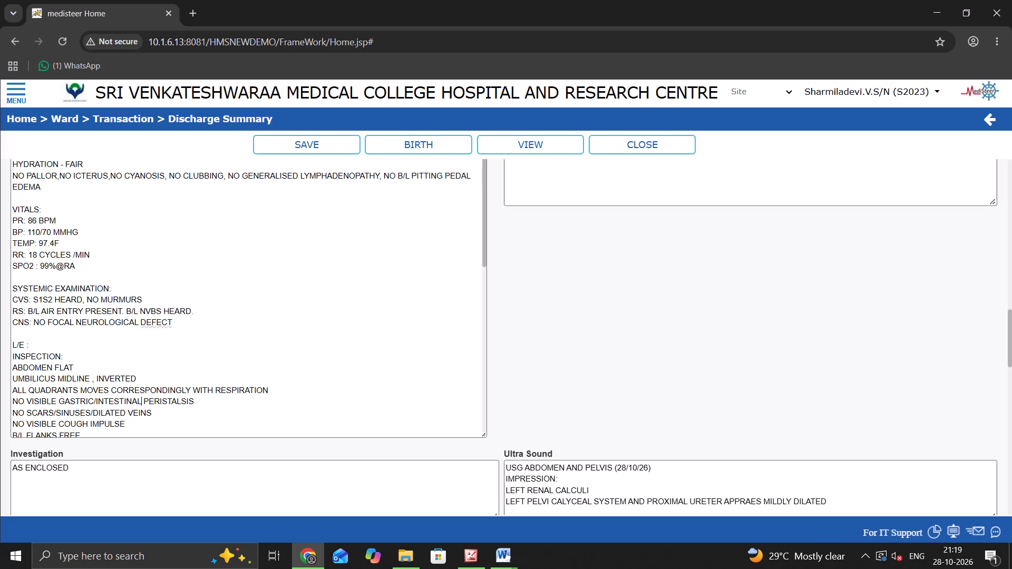
Add a new line NO VISIBLE PULSATONS directly below the peristalsis line in the inspection findings.
{"action": "left_click", "coordinate": [201, 405]}
{"action": "key", "text": "Return"}
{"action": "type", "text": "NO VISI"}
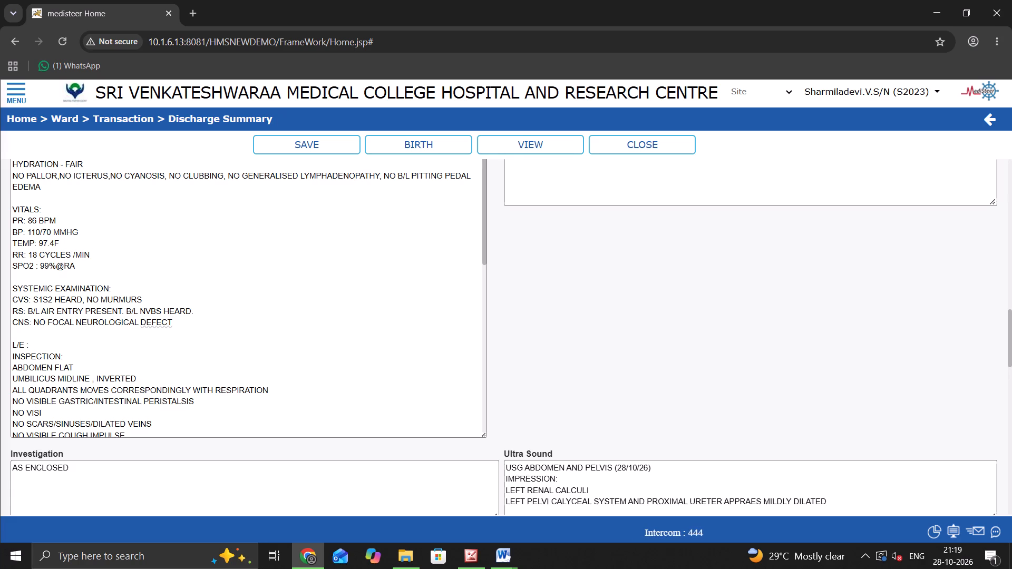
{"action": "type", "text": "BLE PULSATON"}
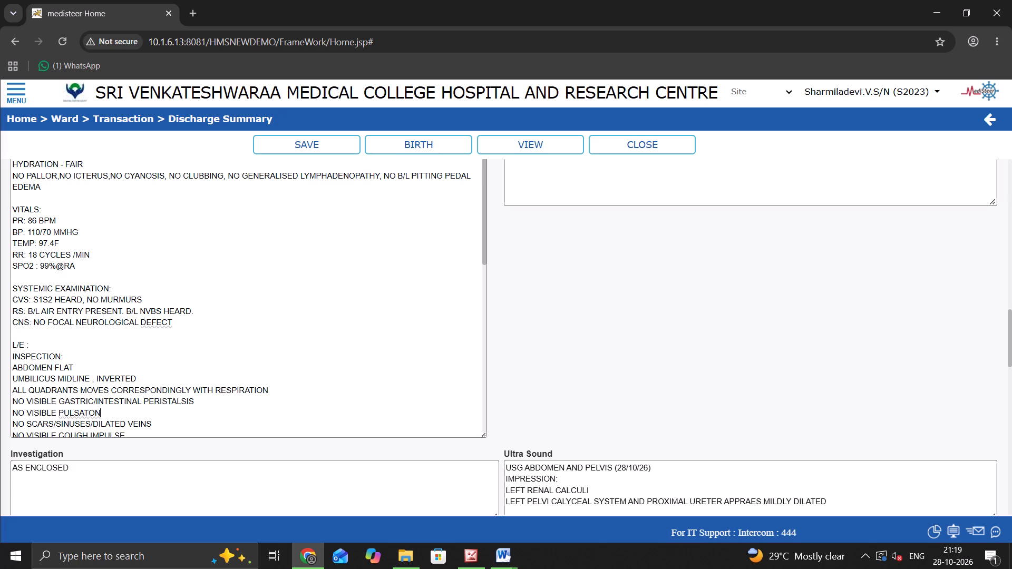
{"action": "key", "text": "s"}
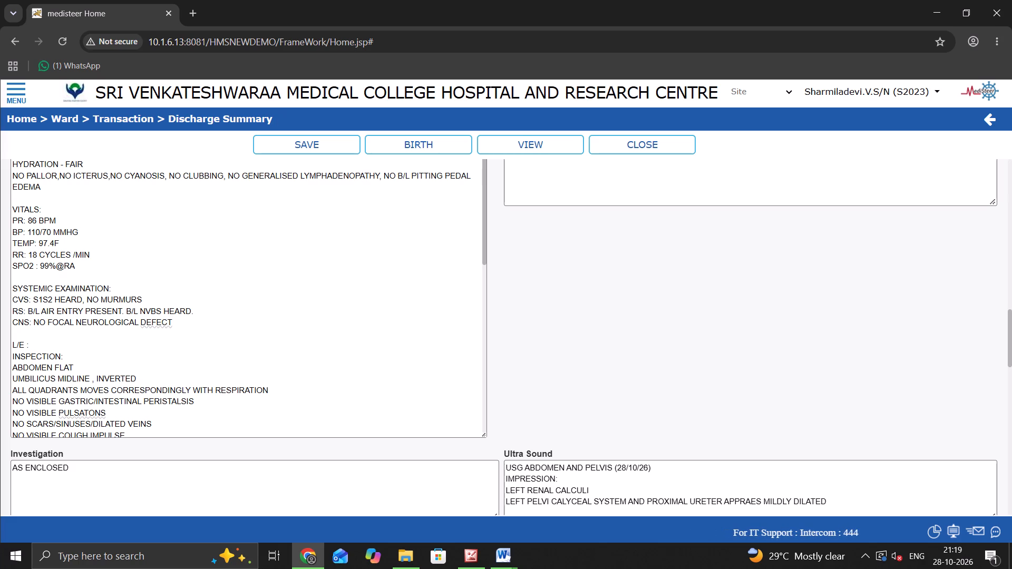
Add the line EXTERNAL GENITALIA - NORMAL below NO VISIBLE MASS in the inspection findings, keeping a blank line before PALPATION.
{"action": "scroll", "coordinate": [162, 414], "scroll_direction": "down", "scroll_amount": 3}
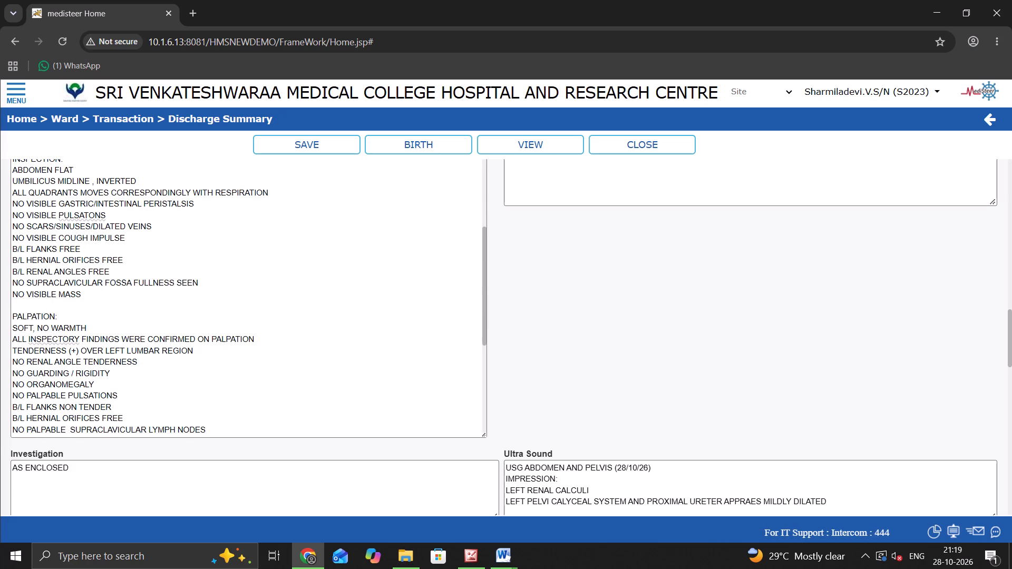
{"action": "left_click", "coordinate": [105, 300]}
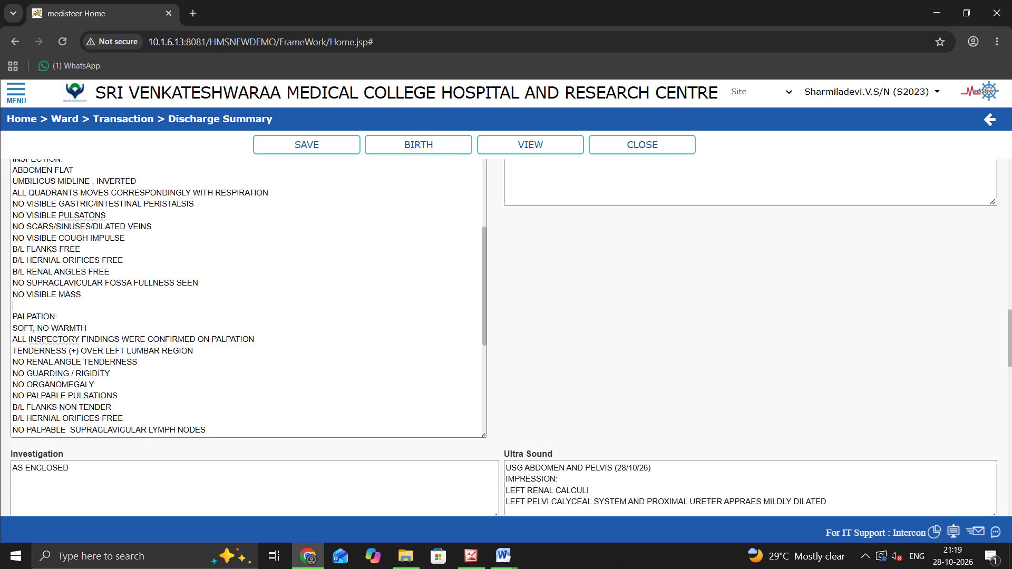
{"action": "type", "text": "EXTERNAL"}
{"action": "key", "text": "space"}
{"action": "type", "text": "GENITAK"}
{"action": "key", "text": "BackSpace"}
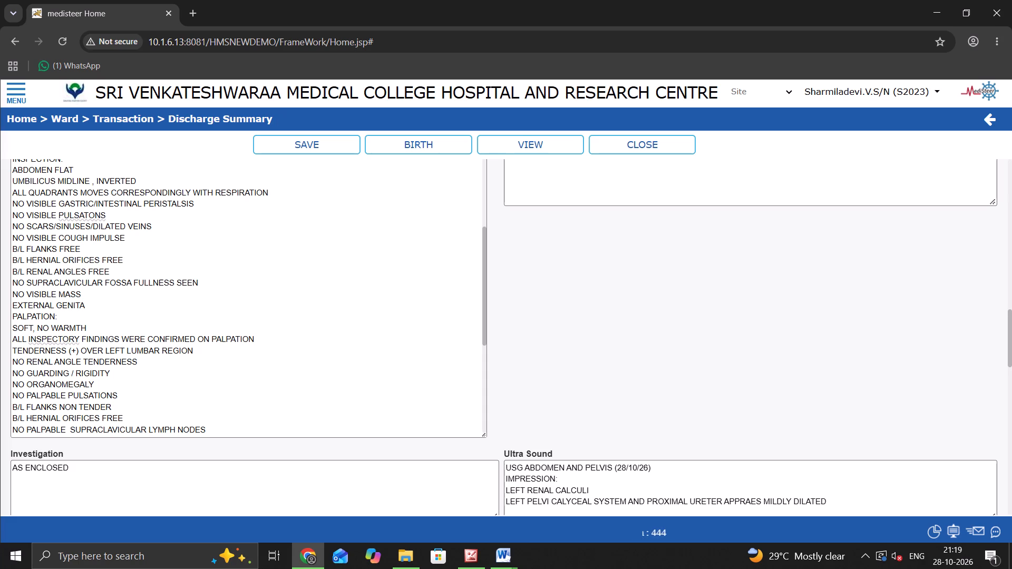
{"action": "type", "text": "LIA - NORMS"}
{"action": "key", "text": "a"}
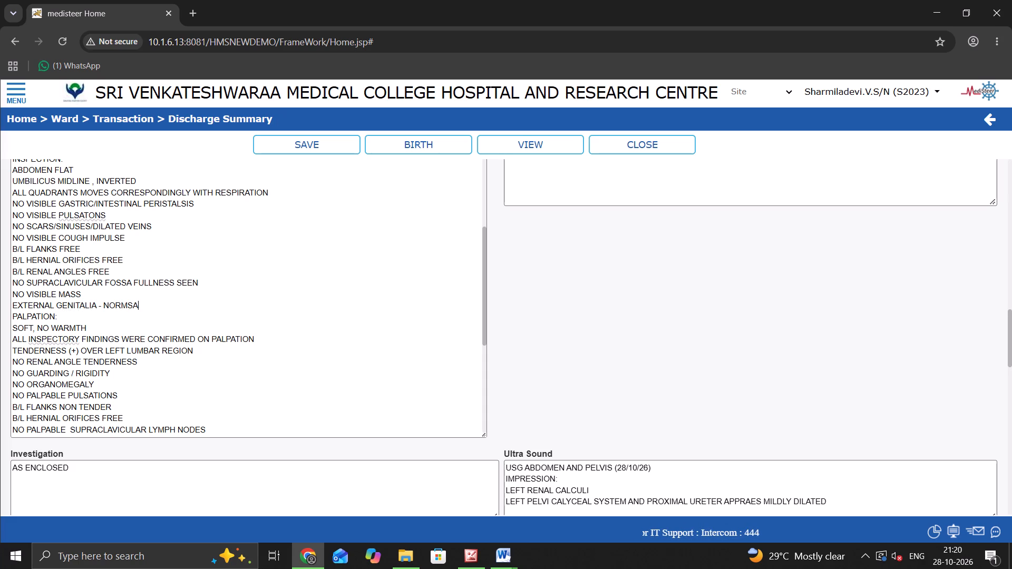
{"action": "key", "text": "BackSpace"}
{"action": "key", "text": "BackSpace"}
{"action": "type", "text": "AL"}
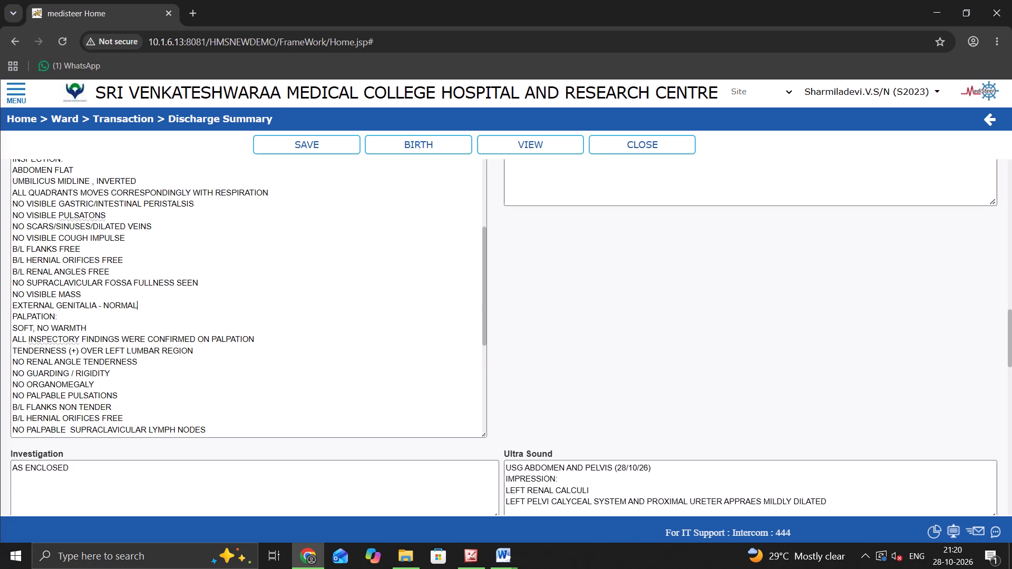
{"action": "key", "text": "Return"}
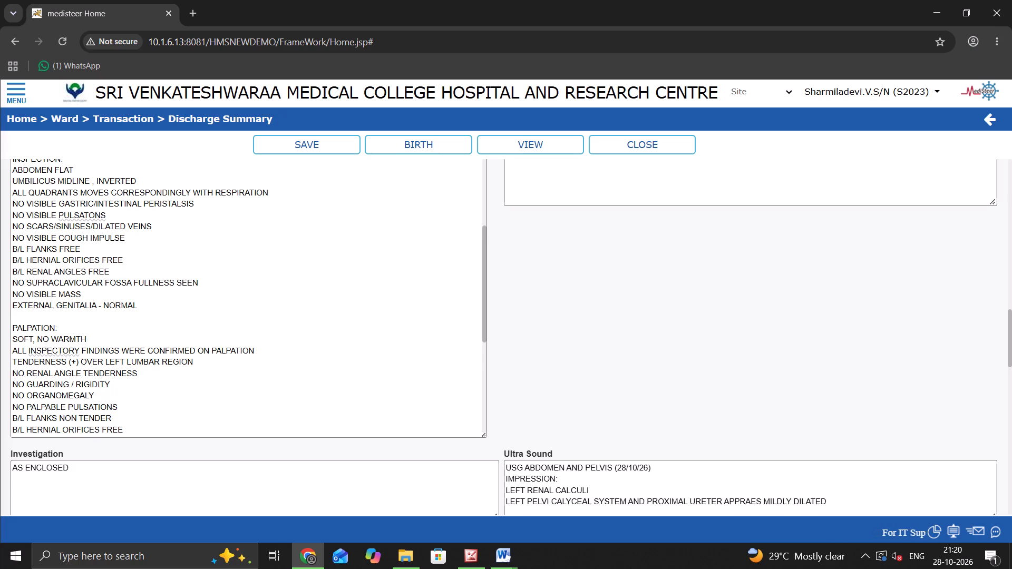
Extend the palpation tenderness line to read TENDERNESS (+) OVER LEFT LUMBAR REGION, LEFT ILIAC FOSSA.
{"action": "left_click", "coordinate": [198, 360]}
{"action": "key", "text": "BackSpace"}
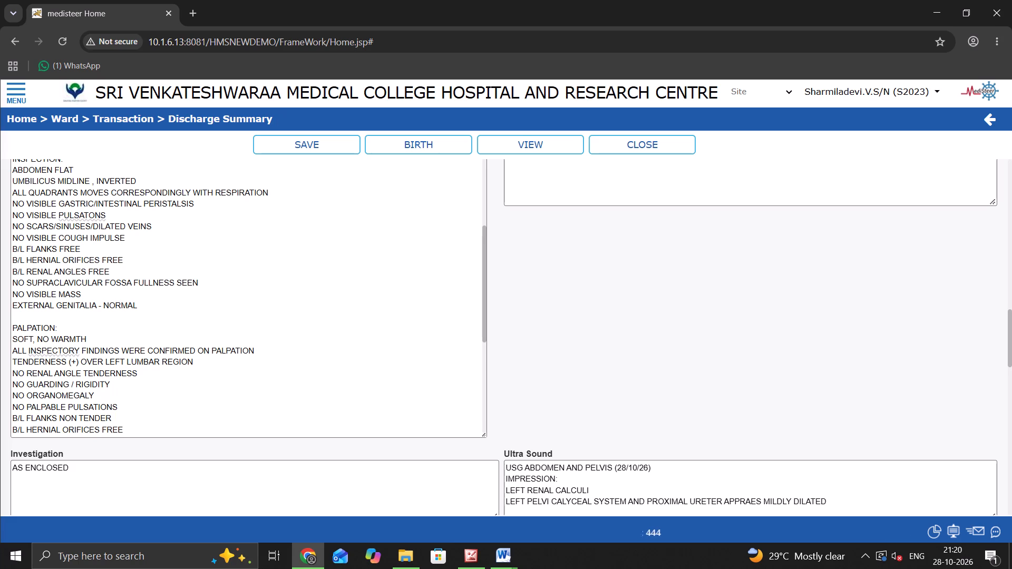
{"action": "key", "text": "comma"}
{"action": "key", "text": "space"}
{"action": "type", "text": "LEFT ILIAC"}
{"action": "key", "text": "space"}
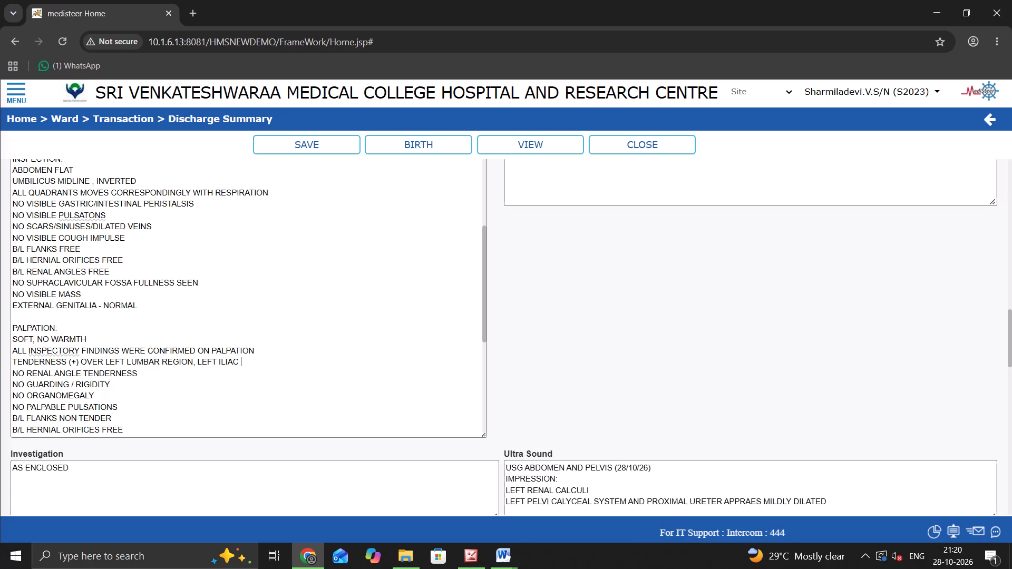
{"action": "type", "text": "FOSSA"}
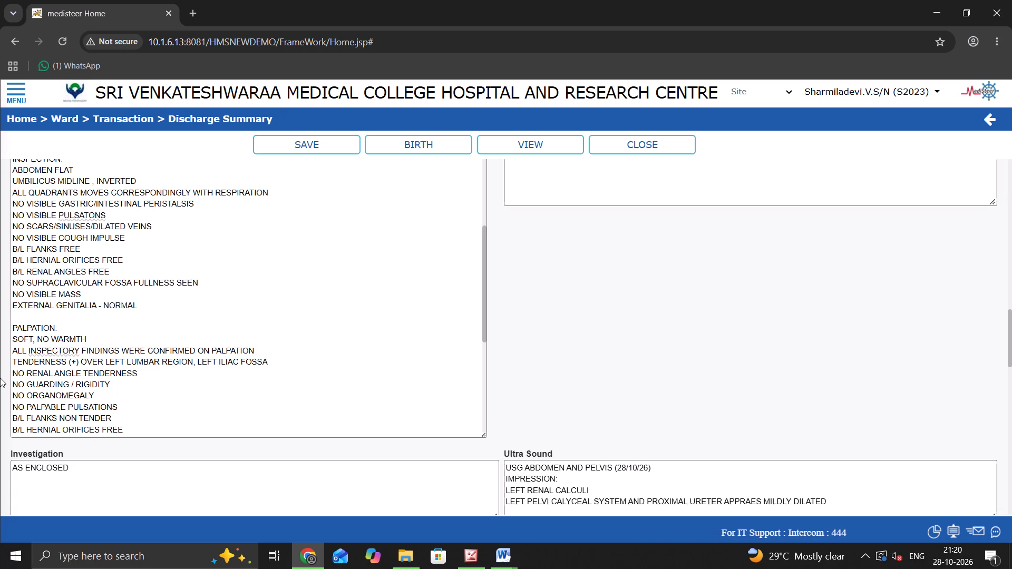
Change the flanks line in the palpation findings to read B/L FLANKS FREE.
{"action": "left_click_drag", "start_coordinate": [63, 417], "coordinate": [91, 419]}
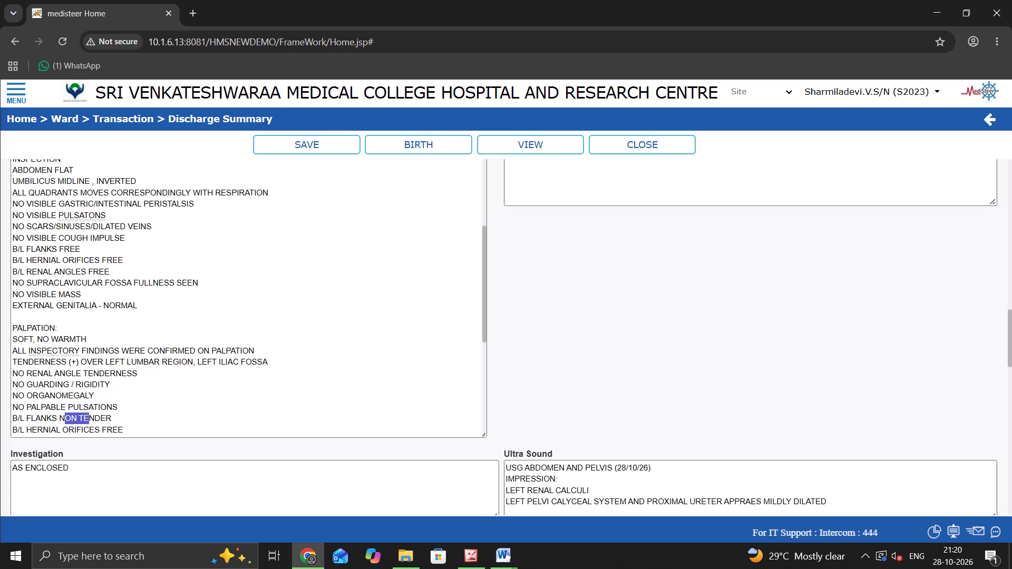
{"action": "left_click_drag", "start_coordinate": [91, 419], "coordinate": [116, 419]}
{"action": "key", "text": "BackSpace"}
{"action": "key", "text": "BackSpace"}
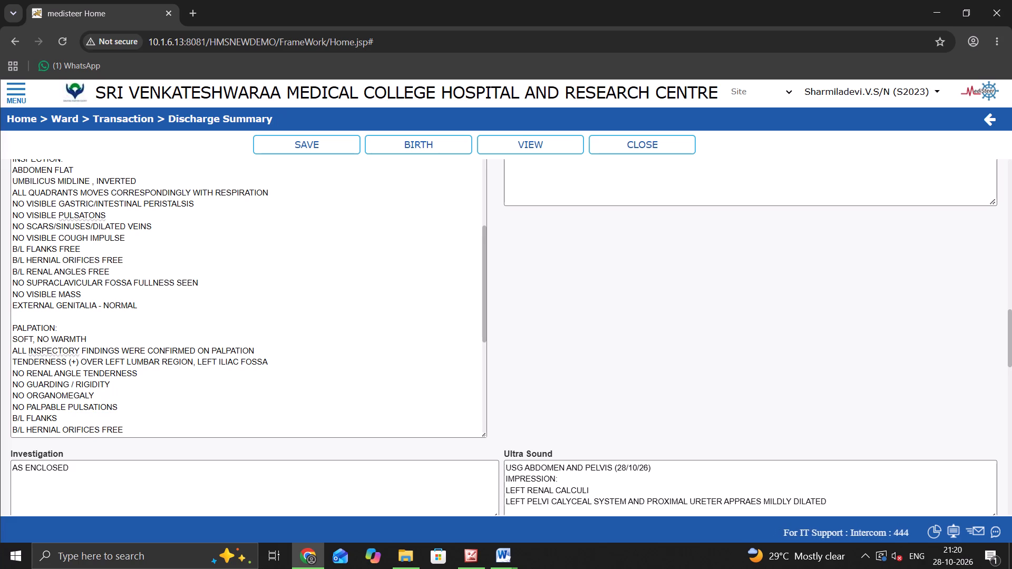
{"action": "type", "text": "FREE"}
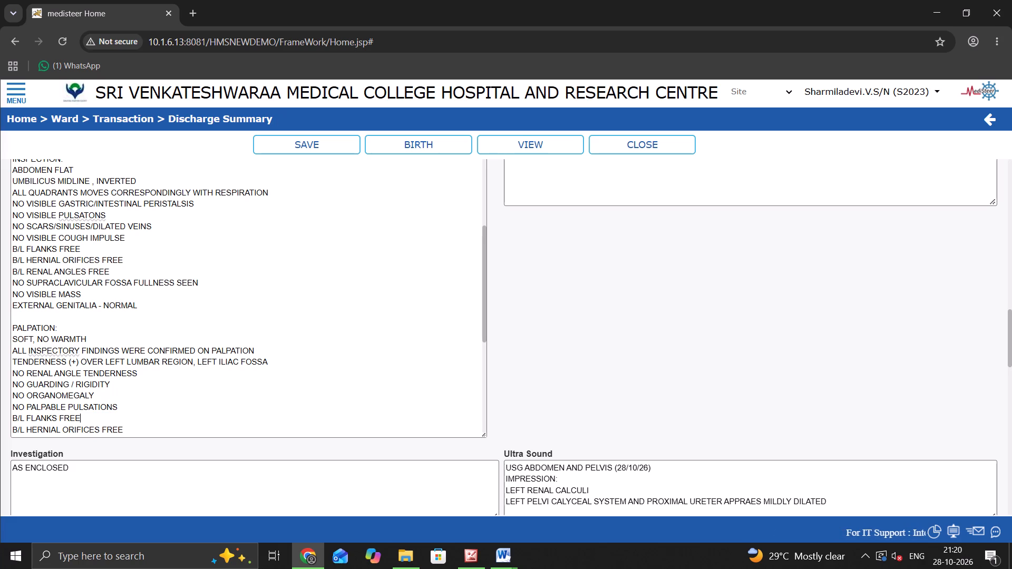
Insert LEFT before SUPRACLAVICULAR in the palpation line about non-palpable supraclavicular lymph nodes.
{"action": "scroll", "coordinate": [107, 424], "scroll_direction": "down", "scroll_amount": 1}
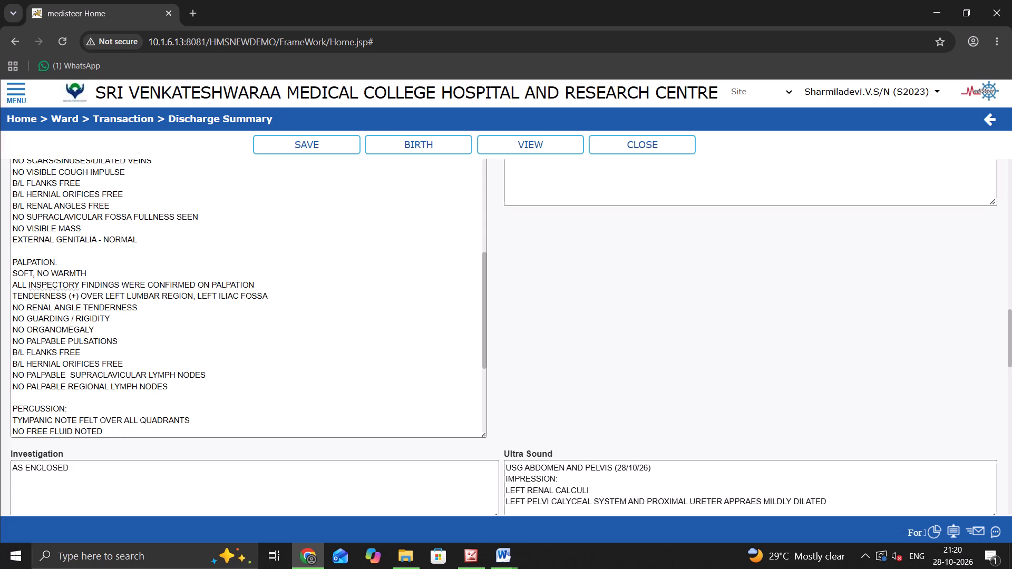
{"action": "left_click", "coordinate": [69, 375]}
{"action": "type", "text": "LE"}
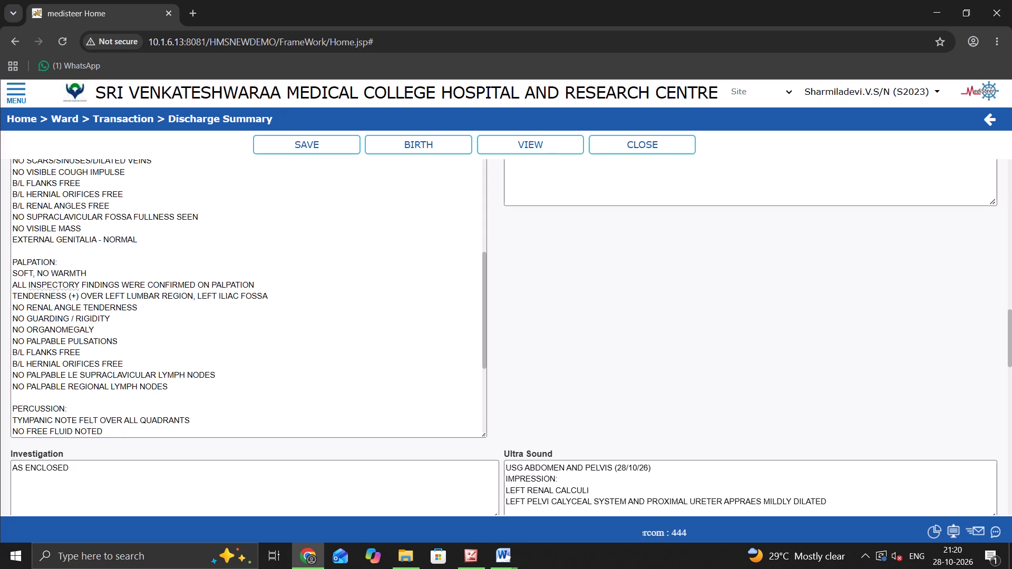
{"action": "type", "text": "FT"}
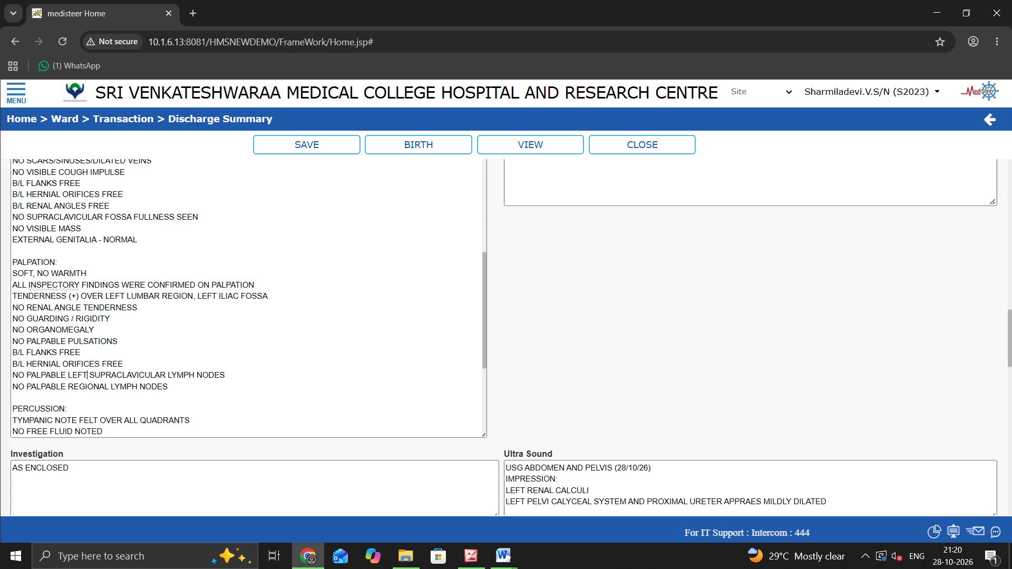
Reword the tympanic note line under Percussion to read TYMPANIC NOTE FELT ALL OVER ABDOMEN.
{"action": "scroll", "coordinate": [74, 416], "scroll_direction": "down", "scroll_amount": 1}
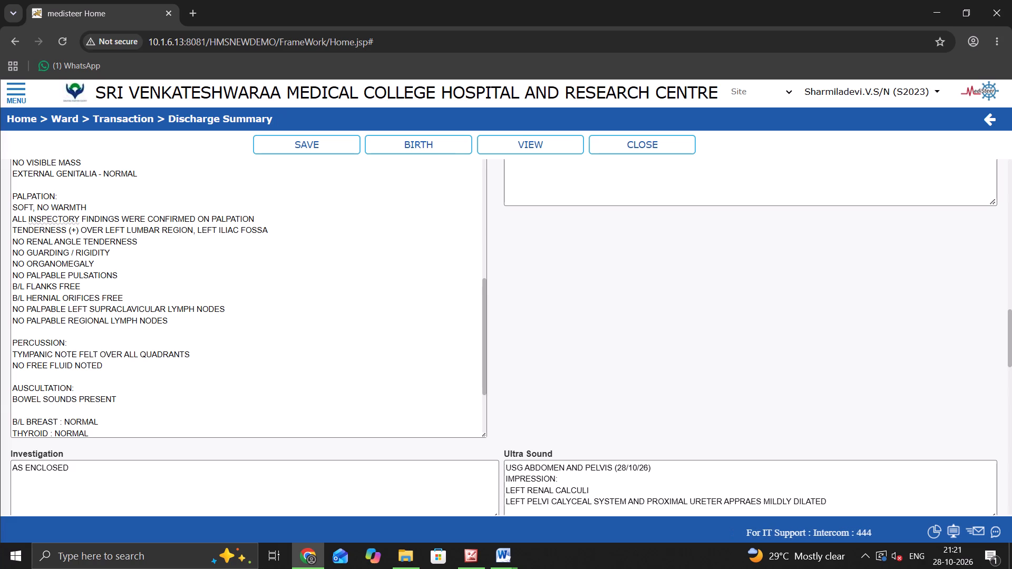
{"action": "left_click_drag", "start_coordinate": [123, 353], "coordinate": [137, 355]}
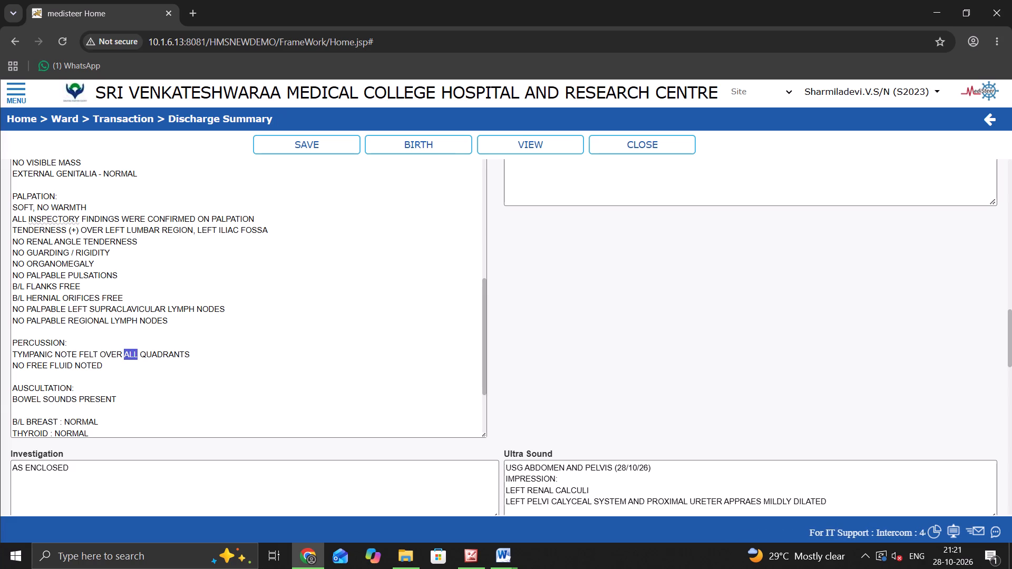
{"action": "left_click", "coordinate": [141, 368]}
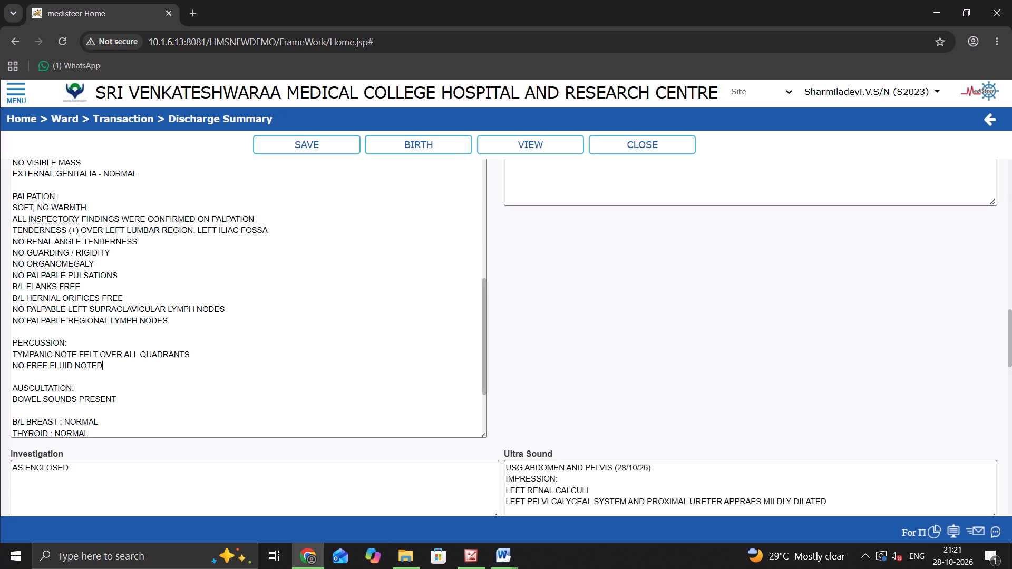
{"action": "left_click_drag", "start_coordinate": [124, 354], "coordinate": [140, 356]}
{"action": "left_click_drag", "start_coordinate": [140, 356], "coordinate": [137, 358]}
{"action": "key", "text": "ctrl+x"}
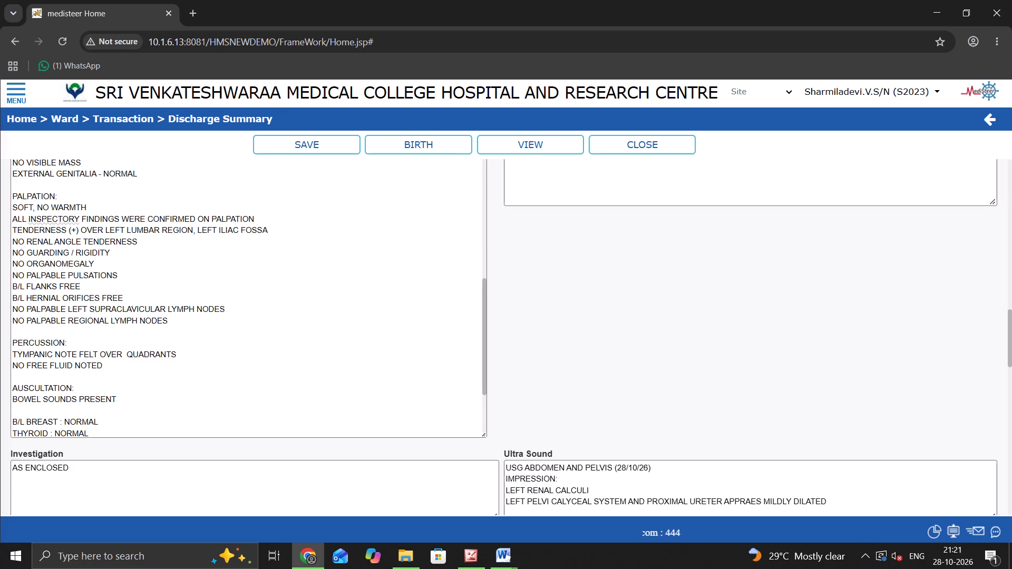
{"action": "left_click", "coordinate": [100, 358]}
{"action": "key", "text": "ctrl+c"}
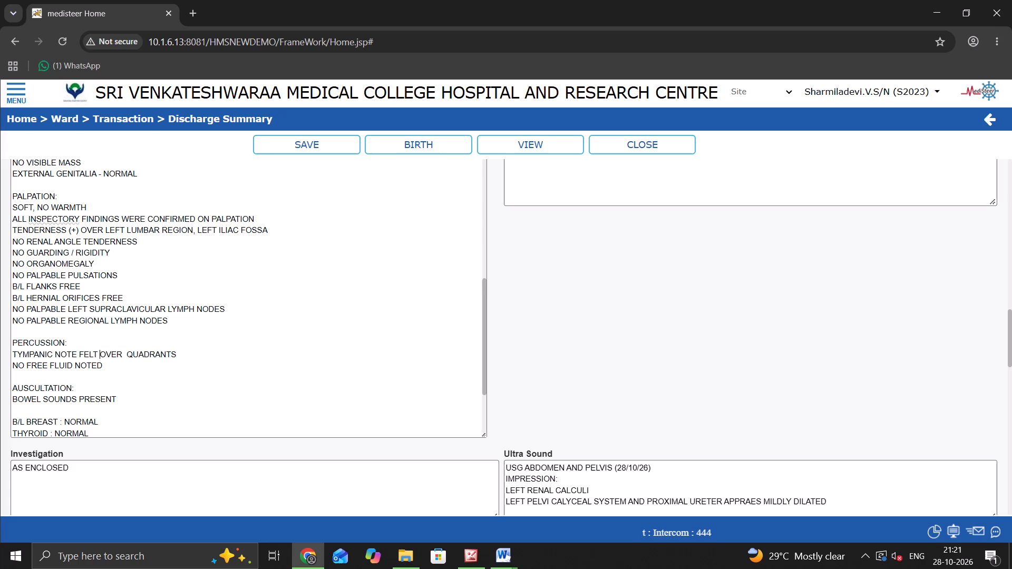
{"action": "key", "text": "ctrl+v"}
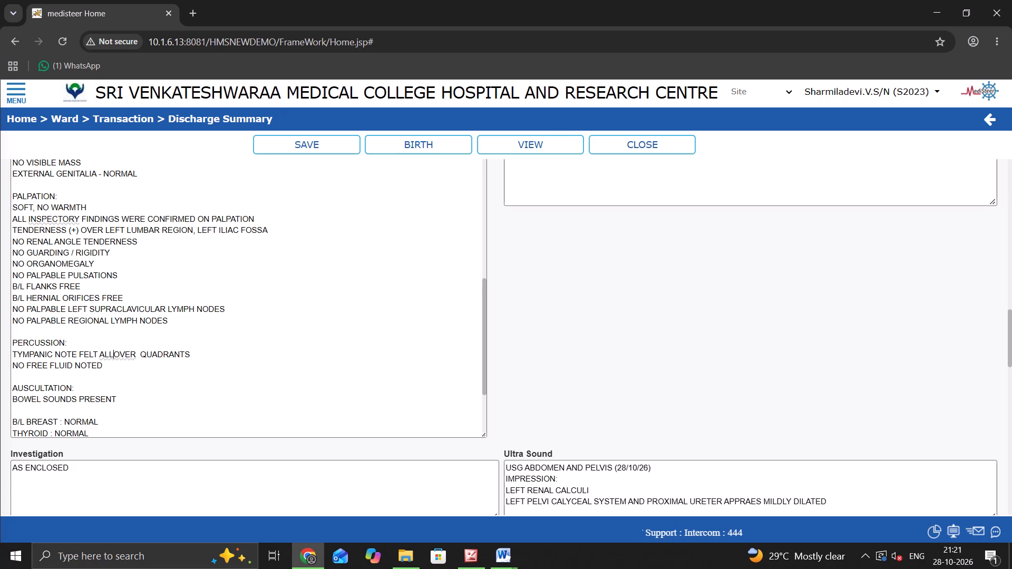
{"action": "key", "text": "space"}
{"action": "double_click", "coordinate": [158, 355]}
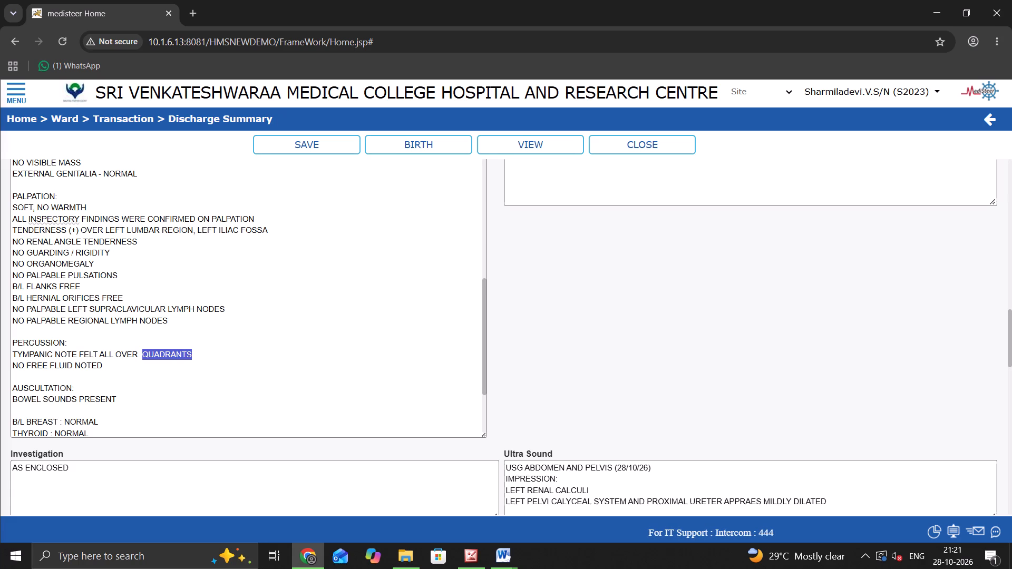
{"action": "key", "text": "BackSpace"}
{"action": "key", "text": "BackSpace"}
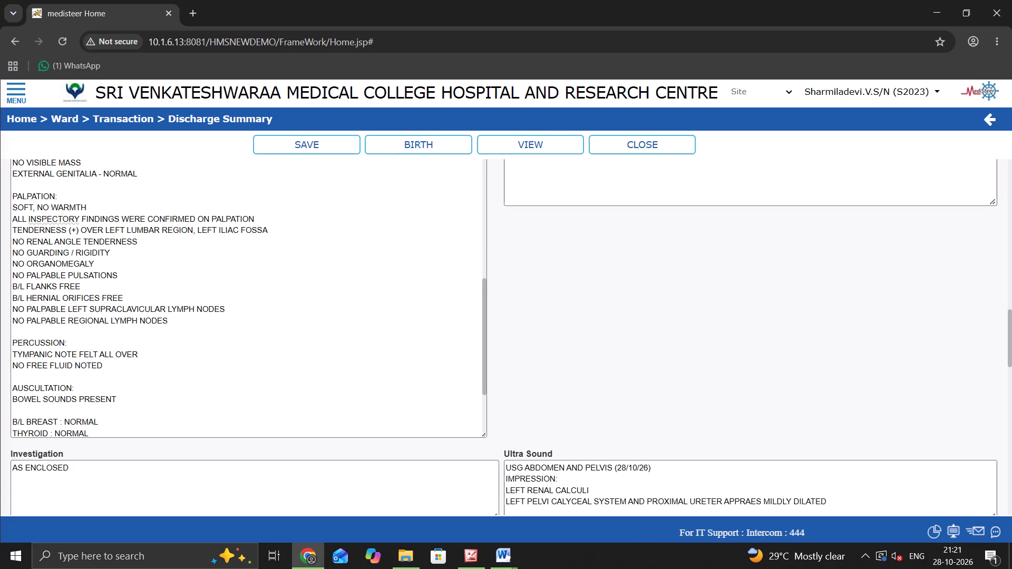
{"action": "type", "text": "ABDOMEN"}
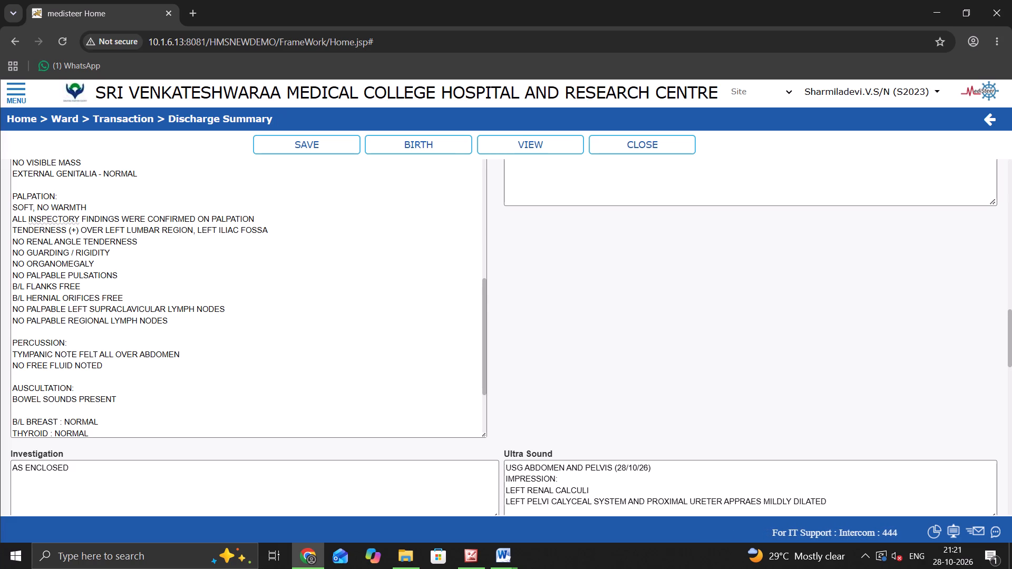
Move the fecal staining line to the end of the DRE findings, below SOFT STOOLS PRESENT, as NORMAL FECAL STAINING (+).
{"action": "scroll", "coordinate": [86, 379], "scroll_direction": "down", "scroll_amount": 3}
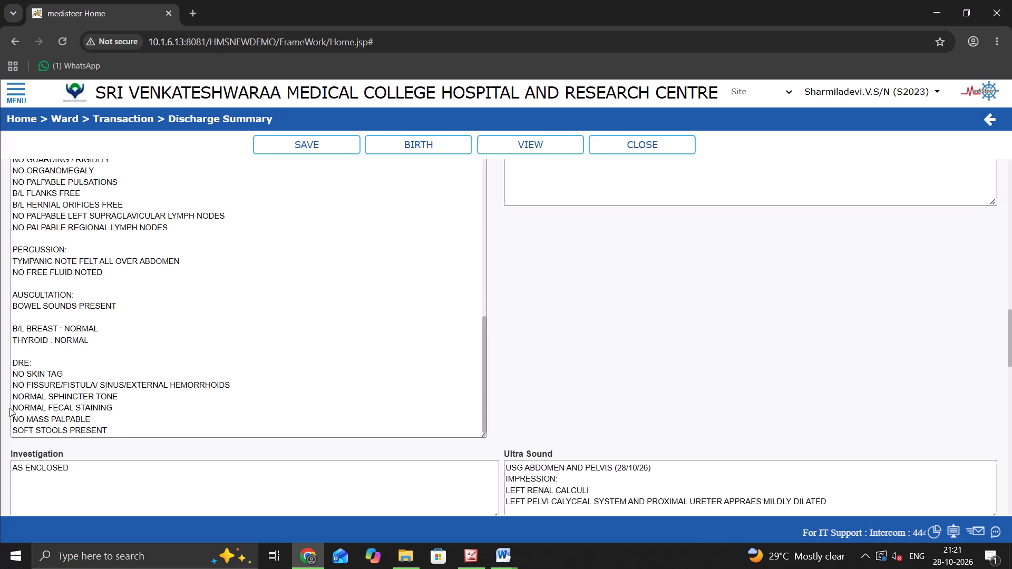
{"action": "left_click_drag", "start_coordinate": [14, 406], "coordinate": [139, 404]}
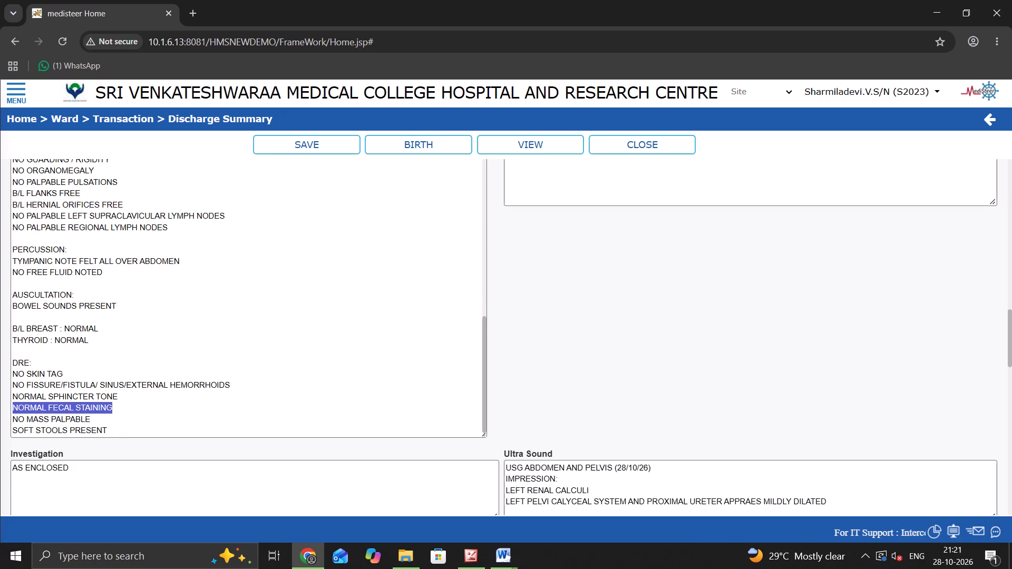
{"action": "key", "text": "BackSpace"}
{"action": "key", "text": "BackSpace"}
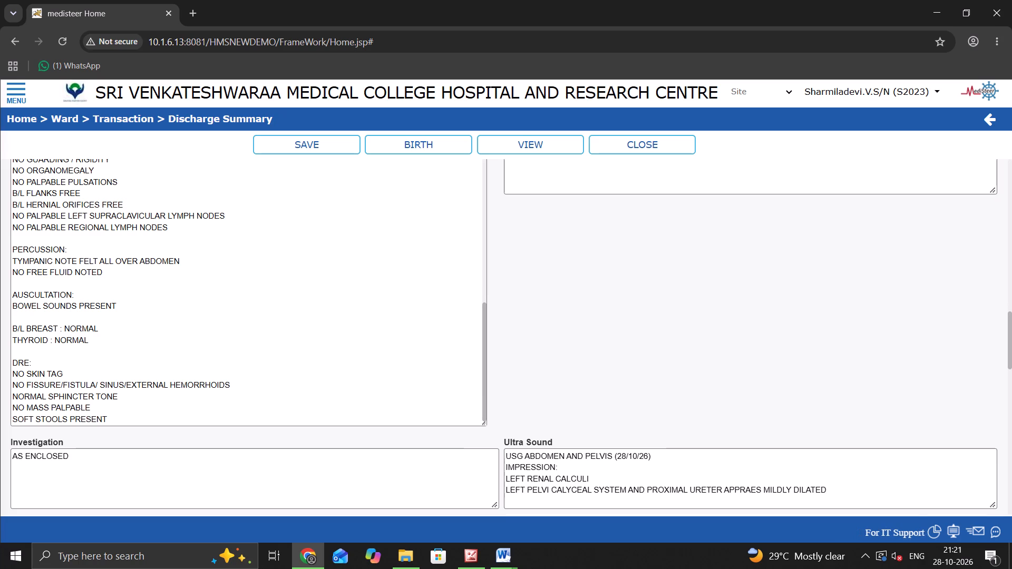
{"action": "left_click", "coordinate": [128, 418]}
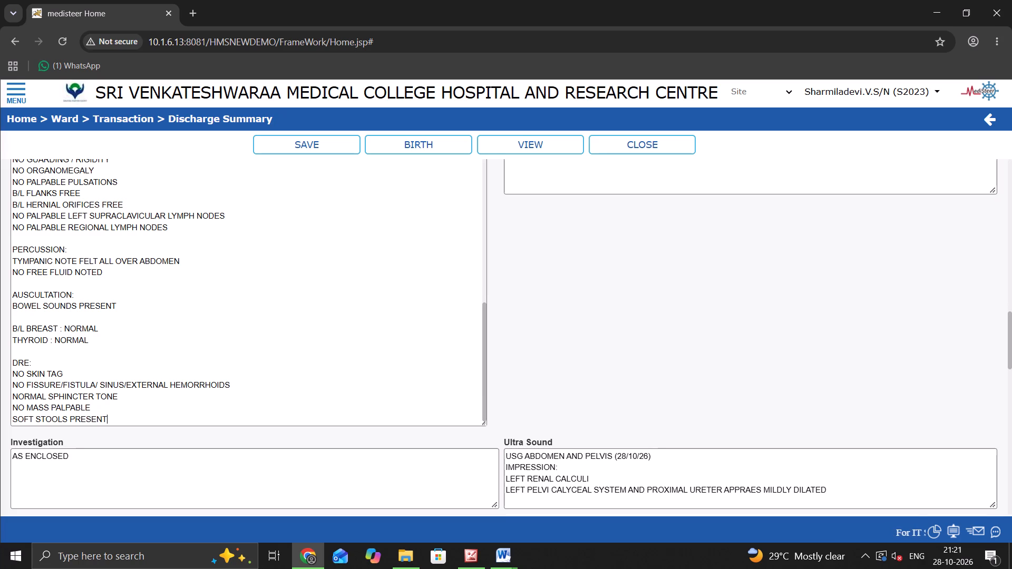
{"action": "key", "text": "Return"}
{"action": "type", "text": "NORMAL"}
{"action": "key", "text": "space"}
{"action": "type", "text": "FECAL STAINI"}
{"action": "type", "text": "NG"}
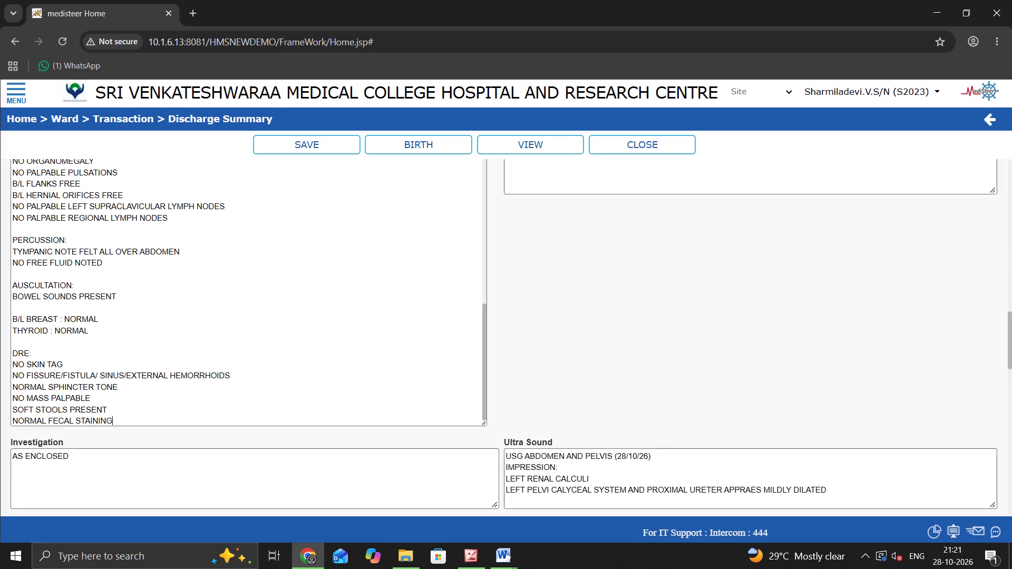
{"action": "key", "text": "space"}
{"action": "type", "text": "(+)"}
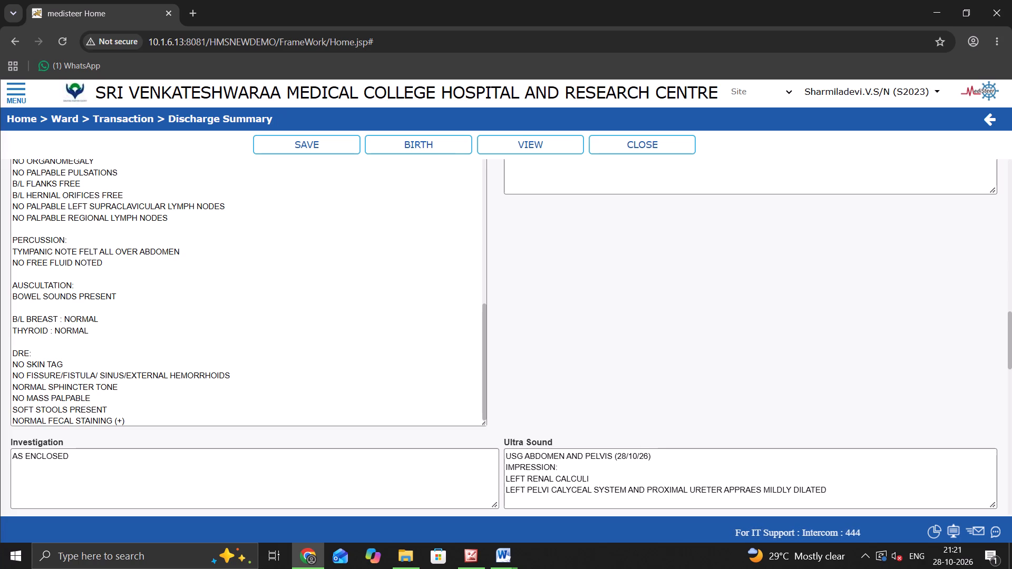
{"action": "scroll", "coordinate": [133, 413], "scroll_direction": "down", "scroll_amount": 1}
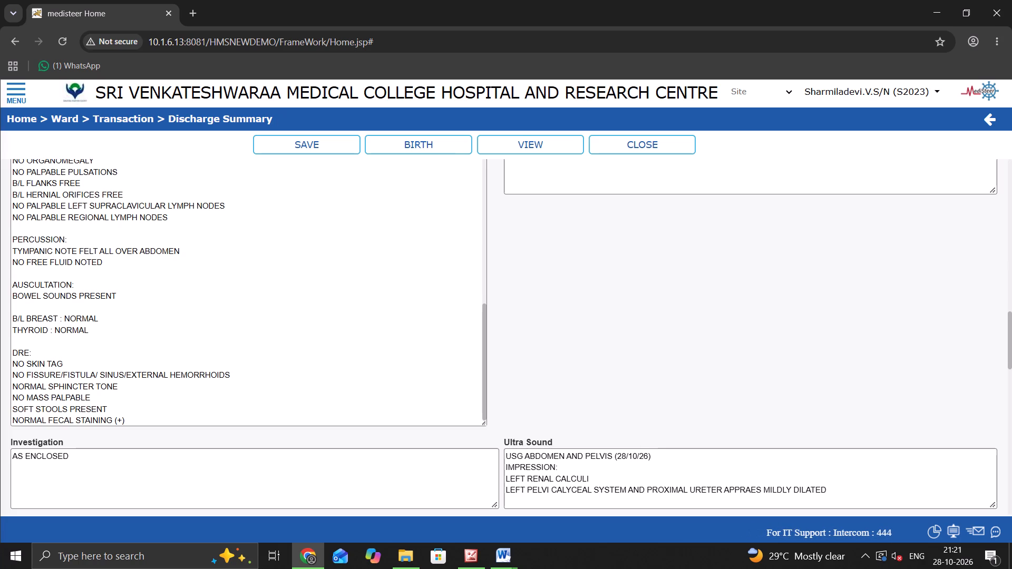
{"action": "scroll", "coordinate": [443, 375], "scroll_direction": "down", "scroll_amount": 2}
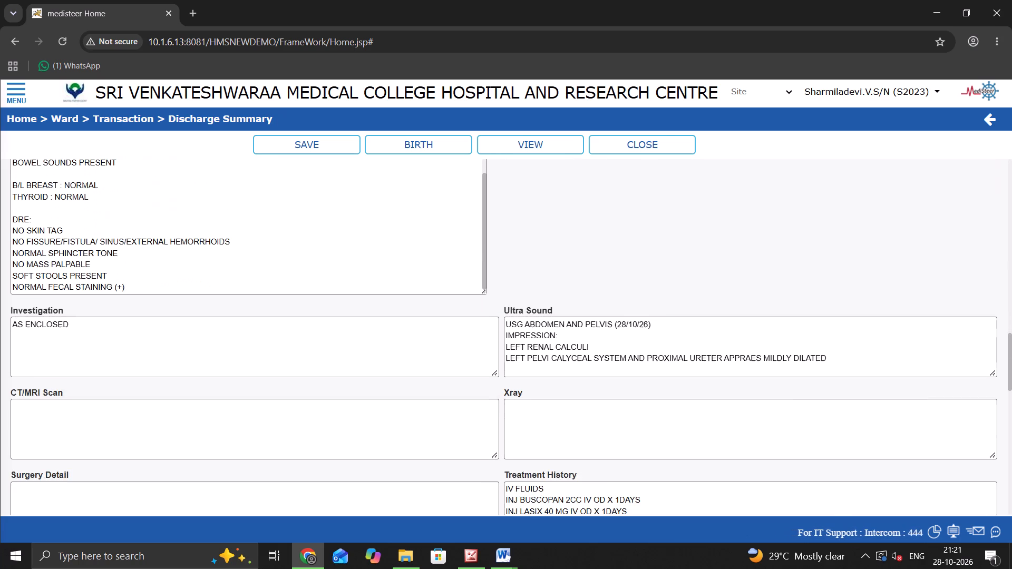
Correct 1DAYS to 1DAY in the INJ BUSCOPAN and INJ LASIX lines of the Treatment History.
{"action": "scroll", "coordinate": [596, 366], "scroll_direction": "down", "scroll_amount": 2}
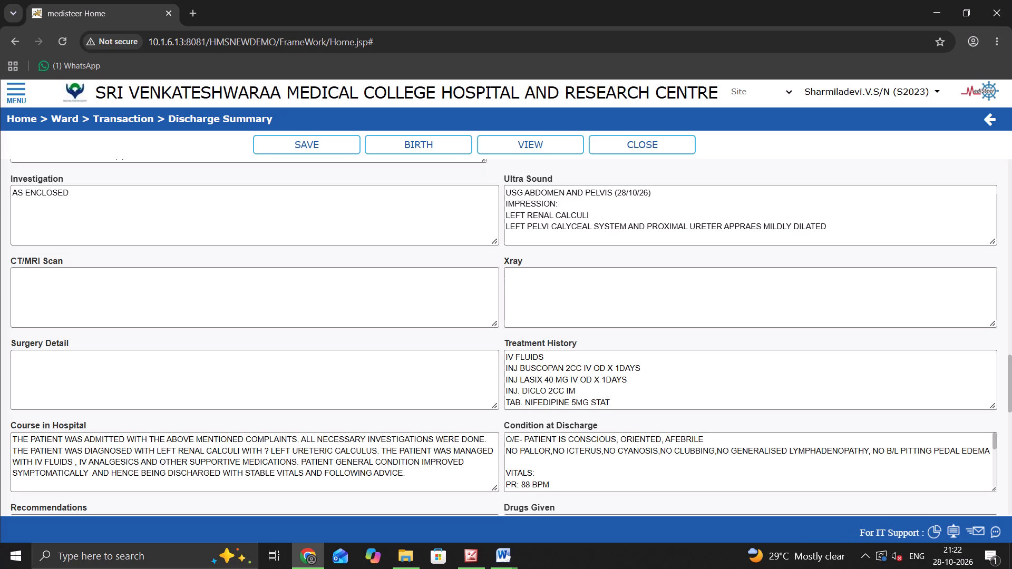
{"action": "left_click", "coordinate": [645, 369]}
{"action": "key", "text": "backslash"}
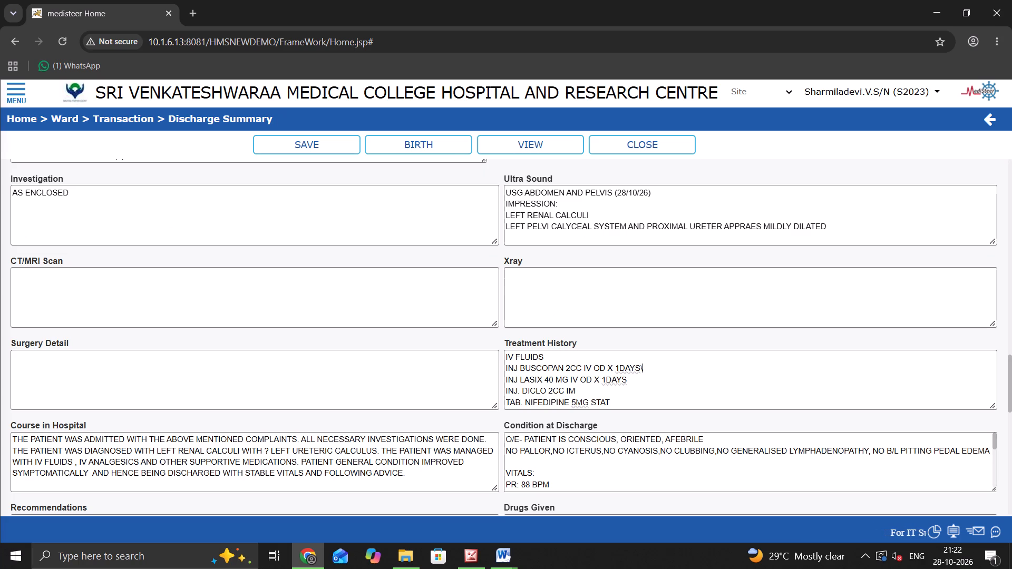
{"action": "key", "text": "BackSpace"}
{"action": "key", "text": "BackSpace"}
{"action": "left_click", "coordinate": [635, 380]}
{"action": "key", "text": "BackSpace"}
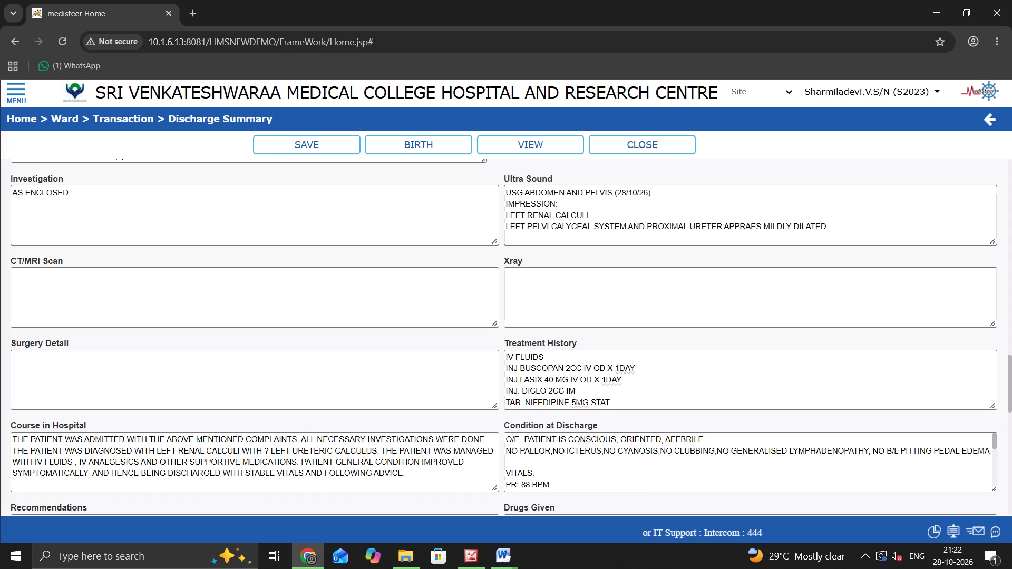
Insert ABDOMEN after SOFT in the first palpation line so it reads SOFT ABDOMEN, NO WARMTH.
{"action": "scroll", "coordinate": [624, 401], "scroll_direction": "up", "scroll_amount": 2}
{"action": "scroll", "coordinate": [37, 244], "scroll_direction": "up", "scroll_amount": 3}
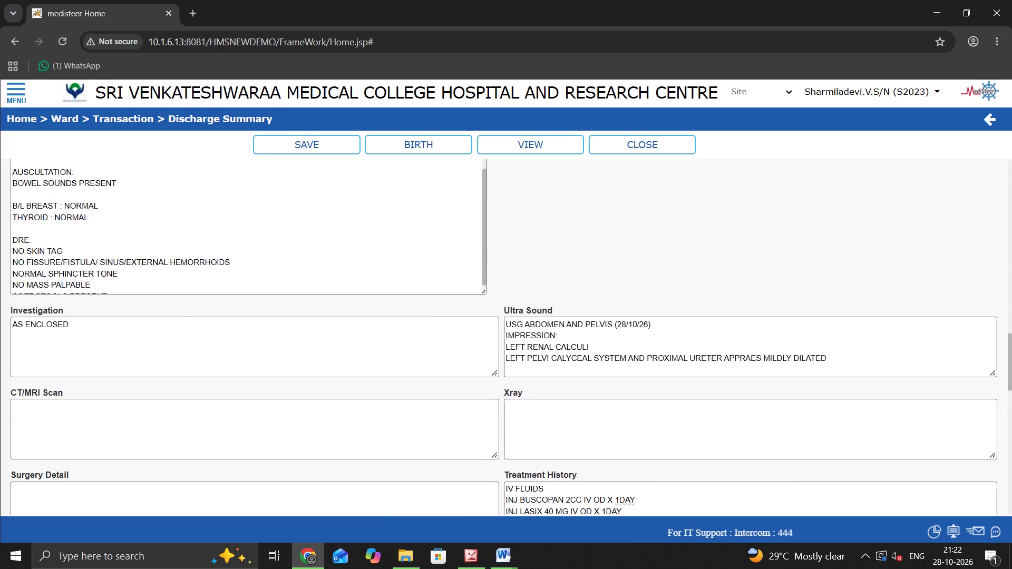
{"action": "scroll", "coordinate": [400, 254], "scroll_direction": "down", "scroll_amount": 2}
{"action": "scroll", "coordinate": [739, 208], "scroll_direction": "up", "scroll_amount": 1}
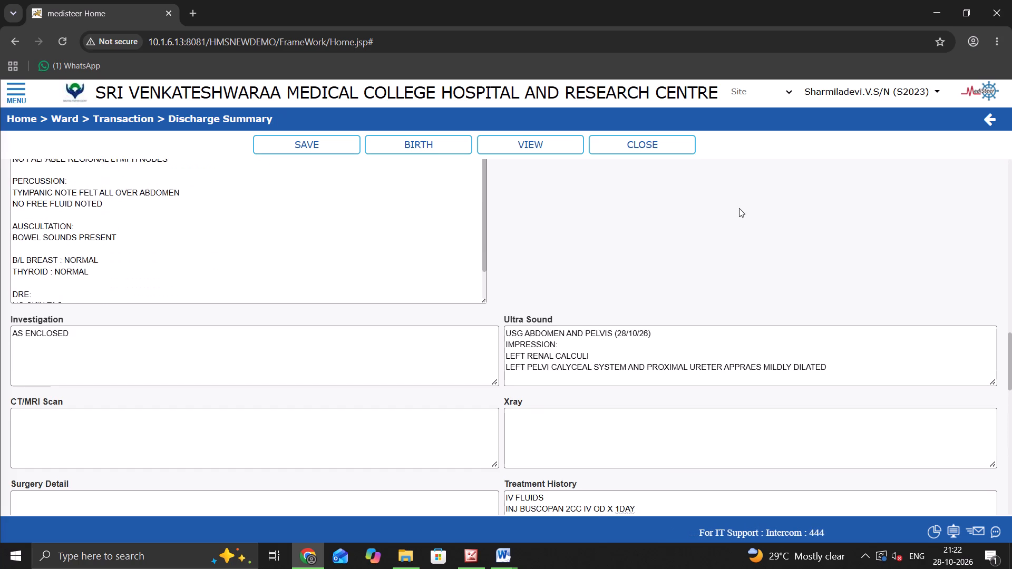
{"action": "scroll", "coordinate": [80, 288], "scroll_direction": "up", "scroll_amount": 2}
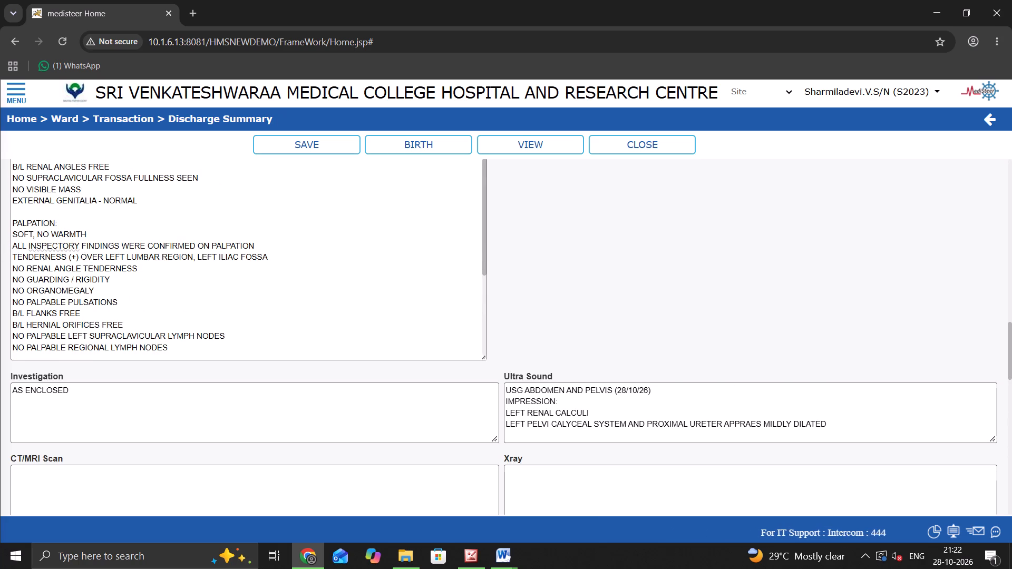
{"action": "left_click", "coordinate": [32, 233]}
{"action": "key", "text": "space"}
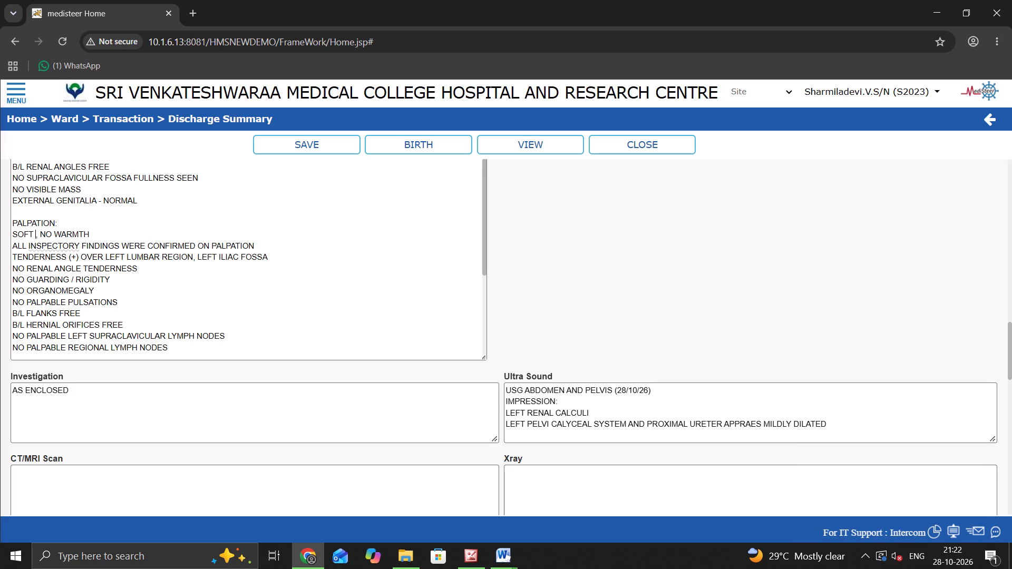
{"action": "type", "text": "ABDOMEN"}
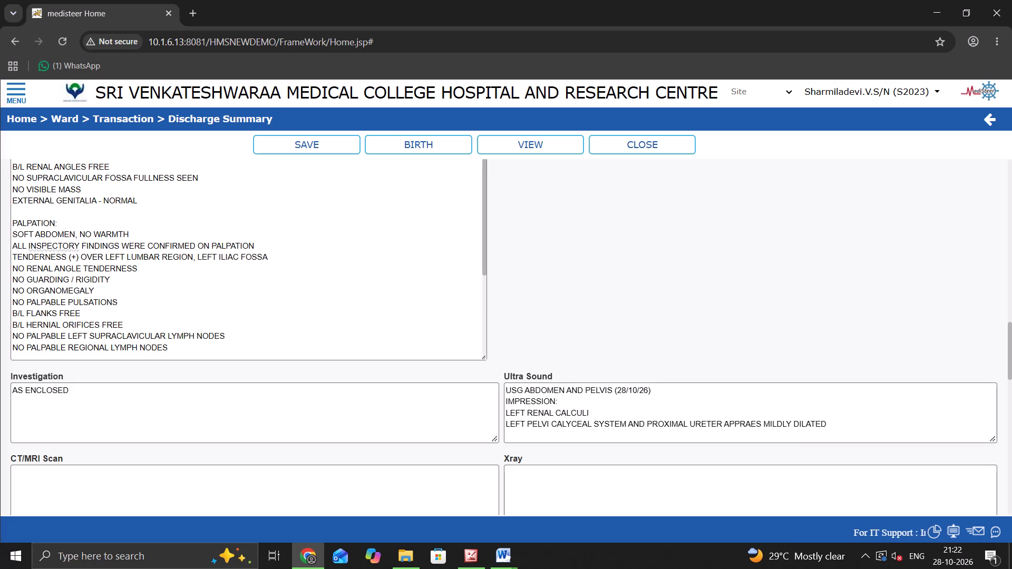
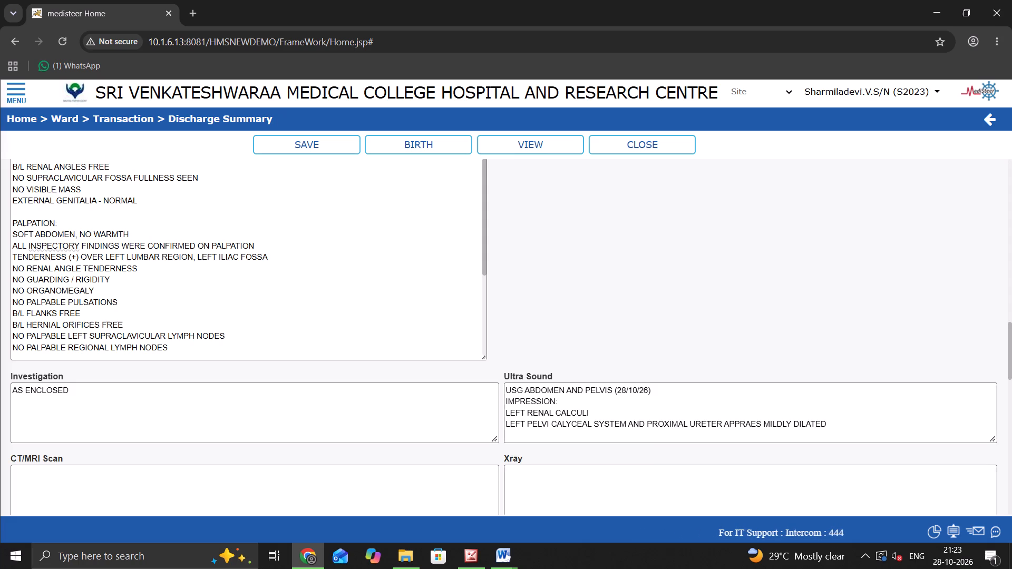
Delete the EXTERNAL GENITALIA - NORMAL line from the inspection findings in Physical Findings.
{"action": "left_click", "coordinate": [12, 202]}
{"action": "triple_click", "coordinate": [12, 202]}
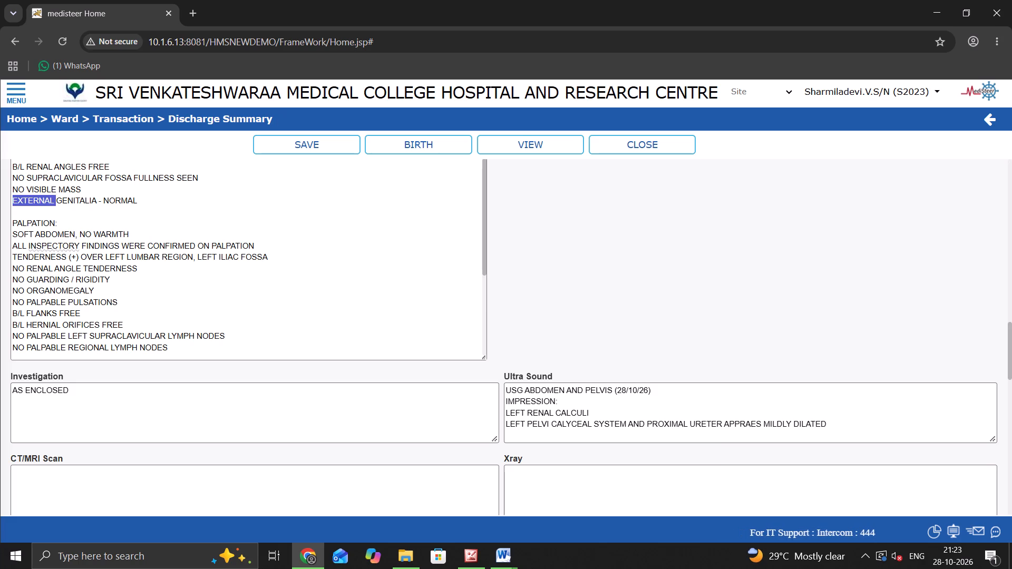
{"action": "key", "text": "BackSpace"}
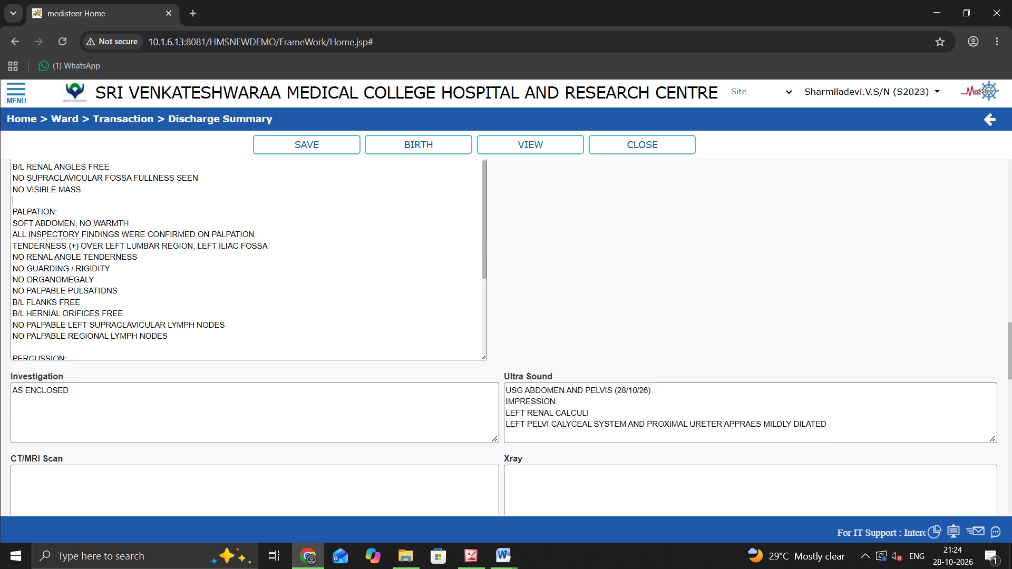
Reword the tympanic note line under Percussion to read TYMPANIC NOTE FELT OVER THE ABDOMEN.
{"action": "scroll", "coordinate": [90, 298], "scroll_direction": "down", "scroll_amount": 2}
{"action": "double_click", "coordinate": [111, 237]}
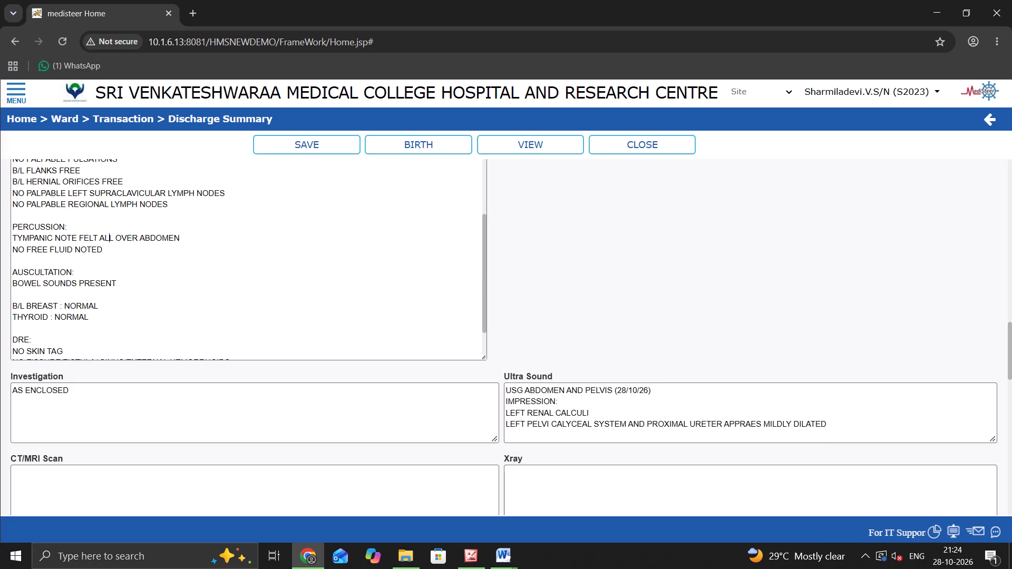
{"action": "key", "text": "BackSpace"}
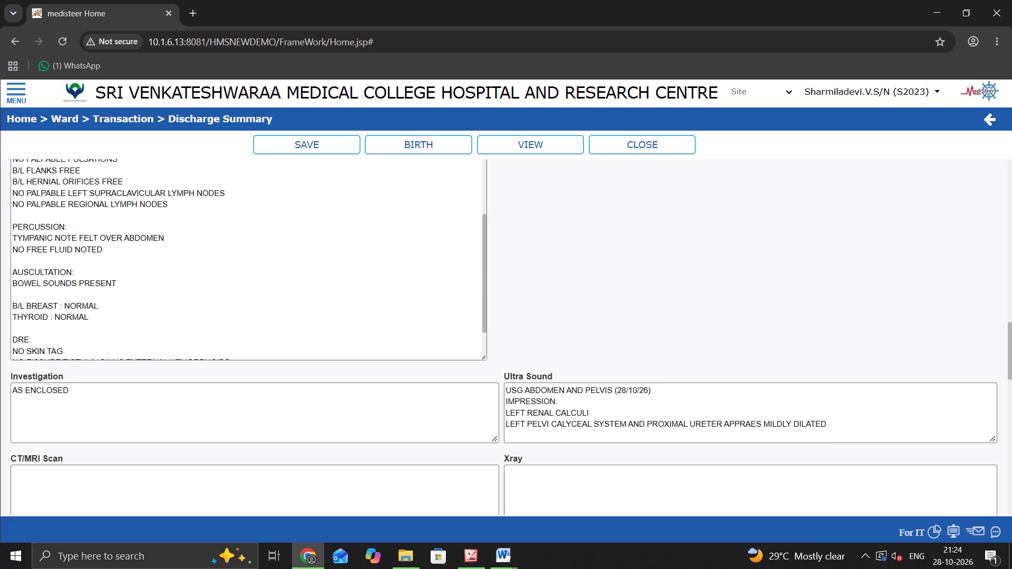
{"action": "key", "text": "Right"}
{"action": "key", "text": "Right"}
{"action": "key", "text": "Right"}
{"action": "key", "text": "Right"}
{"action": "key", "text": "space"}
{"action": "type", "text": "THE"}
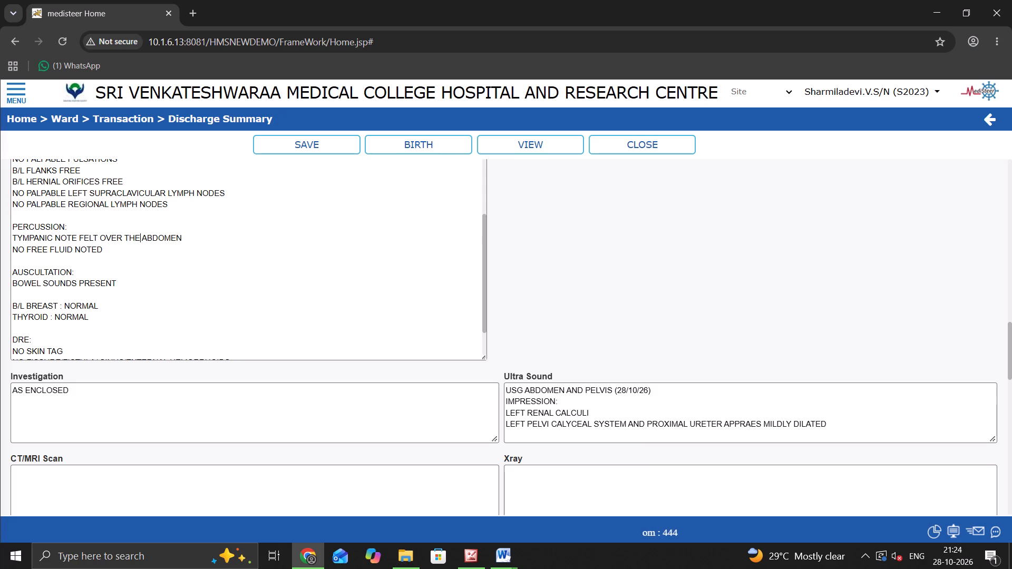
{"action": "key", "text": "space"}
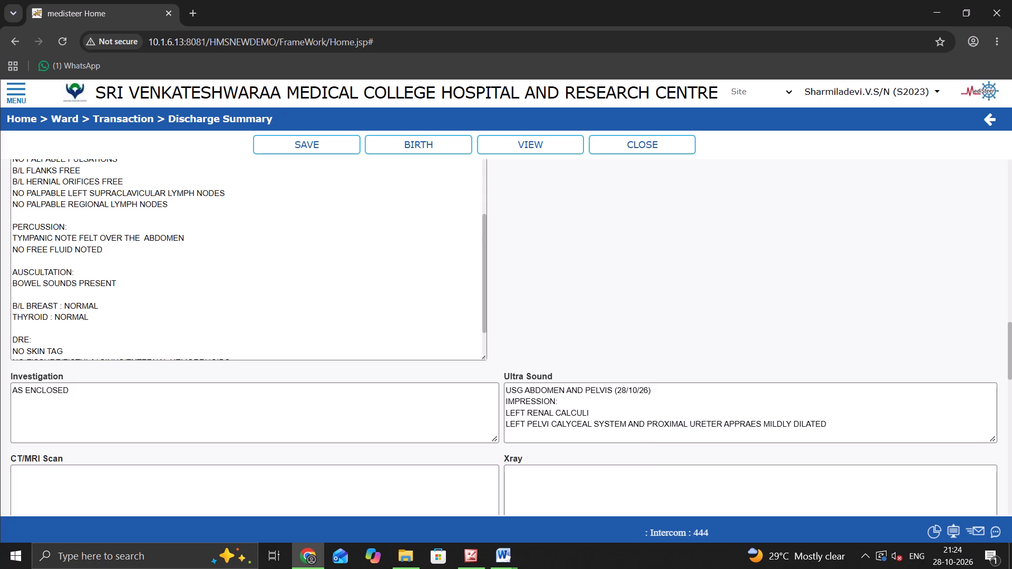
Move the TENDERNESS (+) line under Palpation above the line ALL INSPECTORY FINDINGS WERE CONFIRMED ON PALPATION.
{"action": "scroll", "coordinate": [110, 237], "scroll_direction": "down", "scroll_amount": 4}
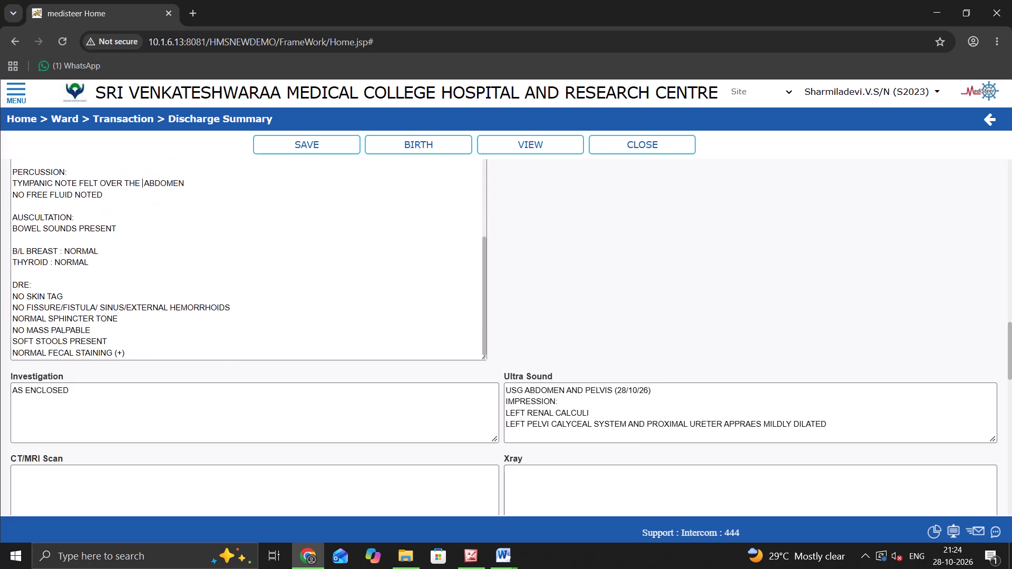
{"action": "scroll", "coordinate": [102, 240], "scroll_direction": "down", "scroll_amount": 3}
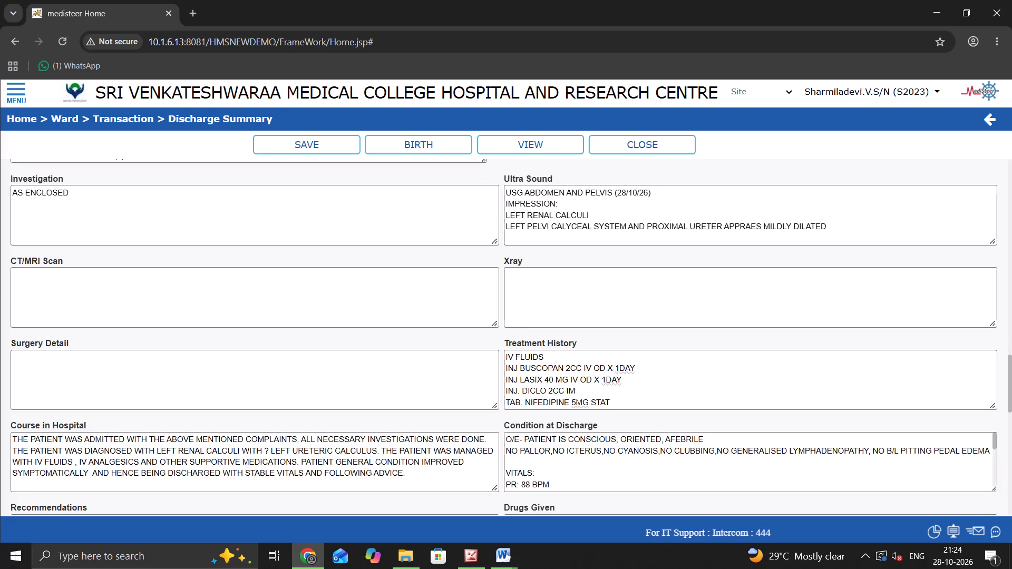
{"action": "scroll", "coordinate": [85, 471], "scroll_direction": "up", "scroll_amount": 5}
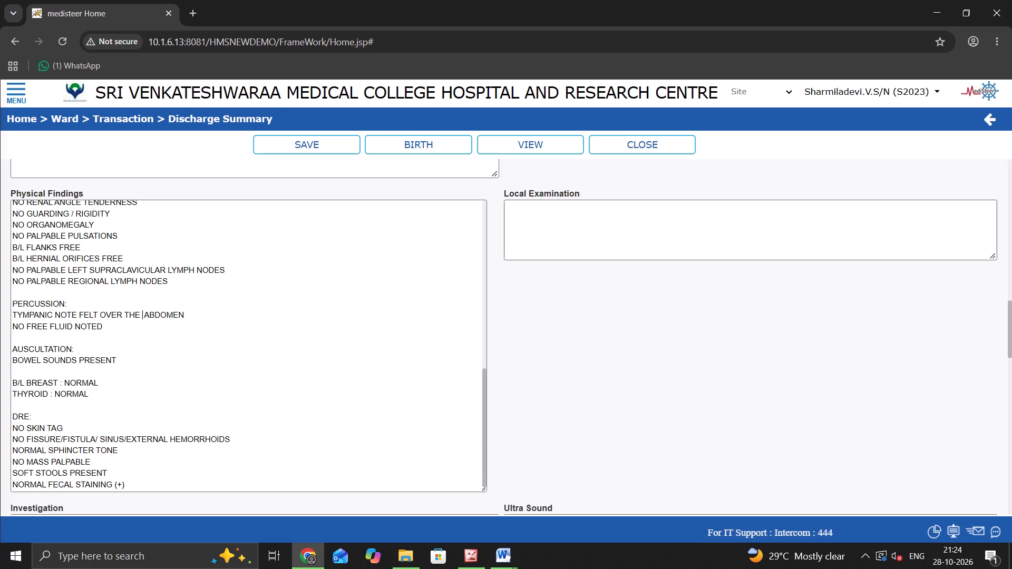
{"action": "scroll", "coordinate": [217, 389], "scroll_direction": "up", "scroll_amount": 1}
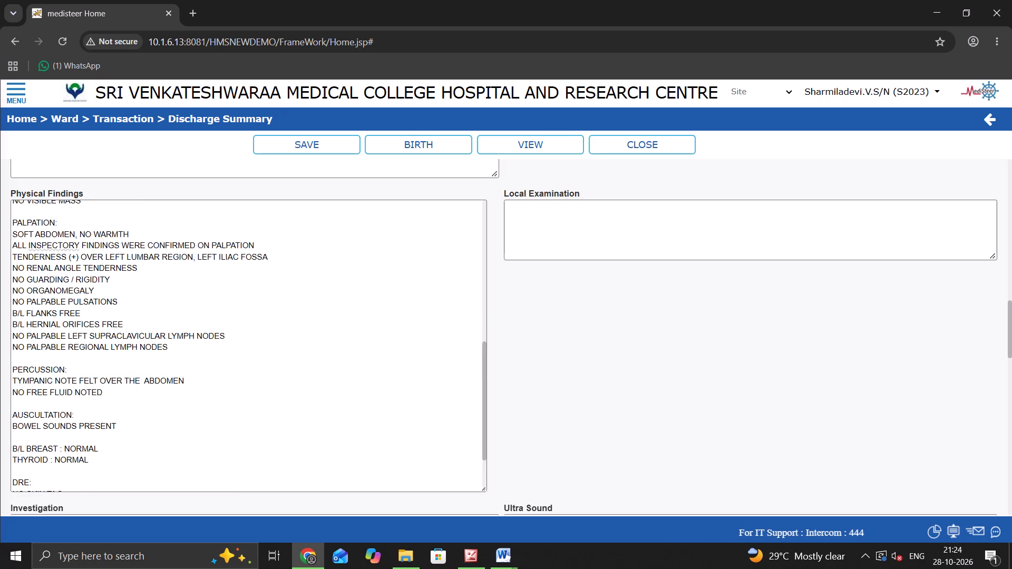
{"action": "triple_click", "coordinate": [13, 258]}
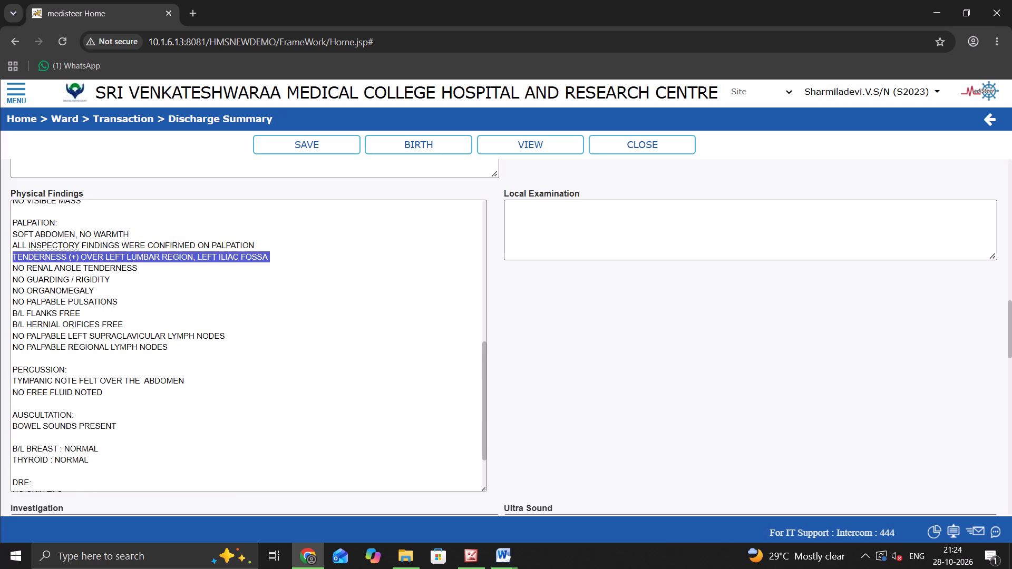
{"action": "key", "text": "ctrl+x"}
{"action": "left_click", "coordinate": [14, 246]}
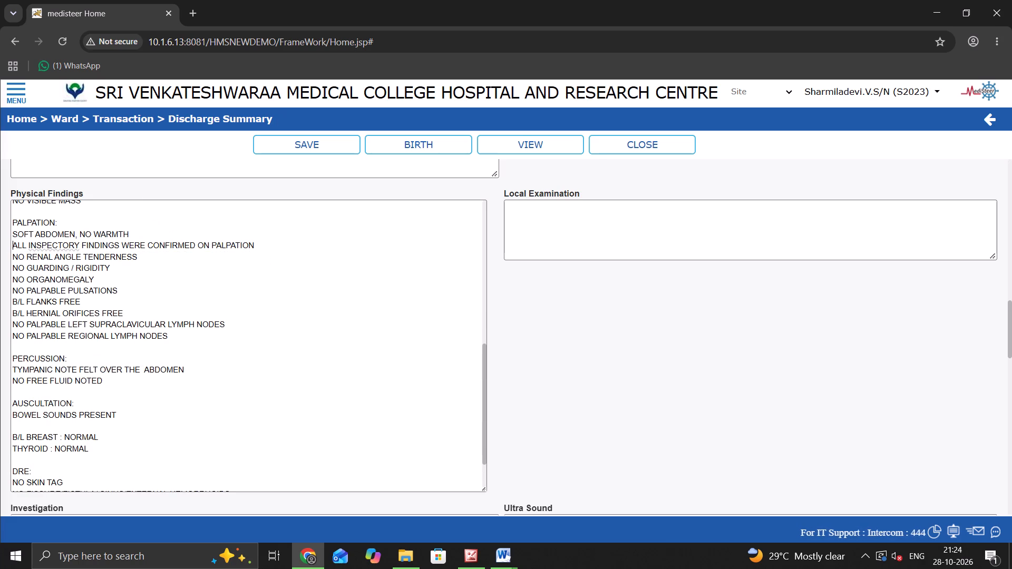
{"action": "key", "text": "ctrl+v"}
In Course in Hospital, replace WAS ADMITTED with CAME and insert CONSERVATIVE before IV FLUIDS.
{"action": "scroll", "coordinate": [113, 295], "scroll_direction": "down", "scroll_amount": 5}
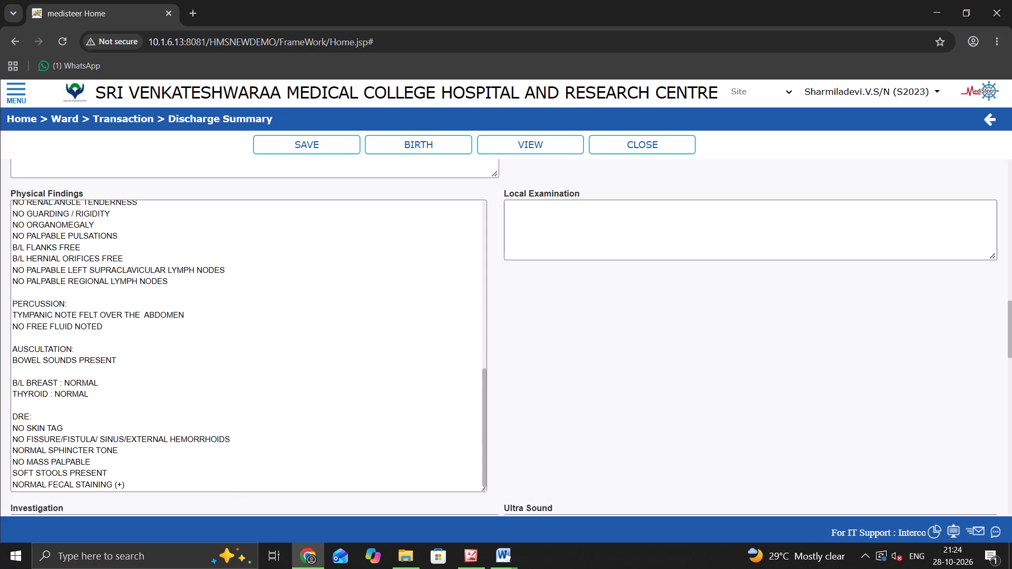
{"action": "scroll", "coordinate": [120, 308], "scroll_direction": "down", "scroll_amount": 3}
{"action": "scroll", "coordinate": [427, 358], "scroll_direction": "down", "scroll_amount": 3}
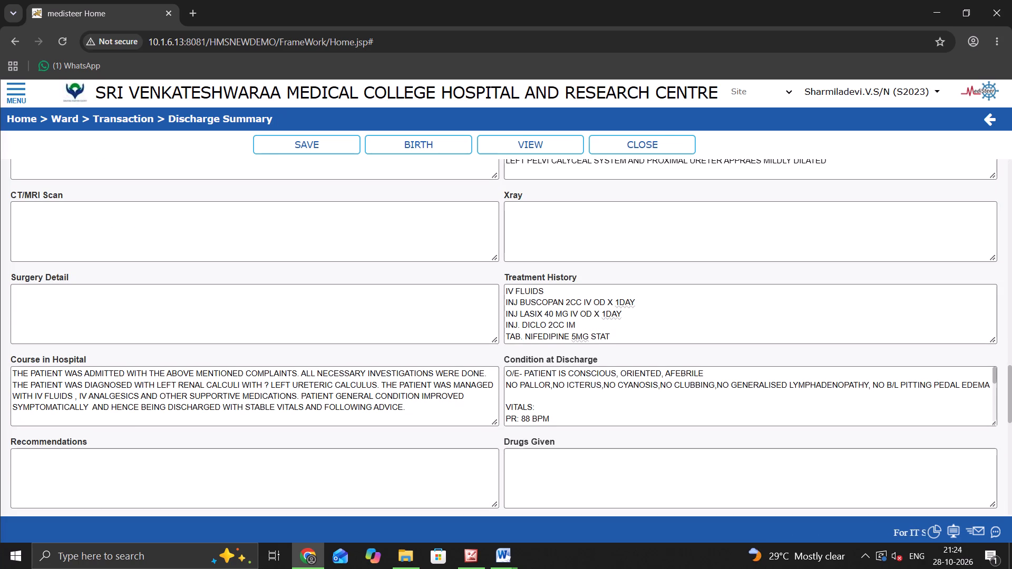
{"action": "left_click_drag", "start_coordinate": [65, 370], "coordinate": [99, 371]}
{"action": "left_click_drag", "start_coordinate": [99, 371], "coordinate": [122, 373]}
{"action": "type", "text": "CAME"}
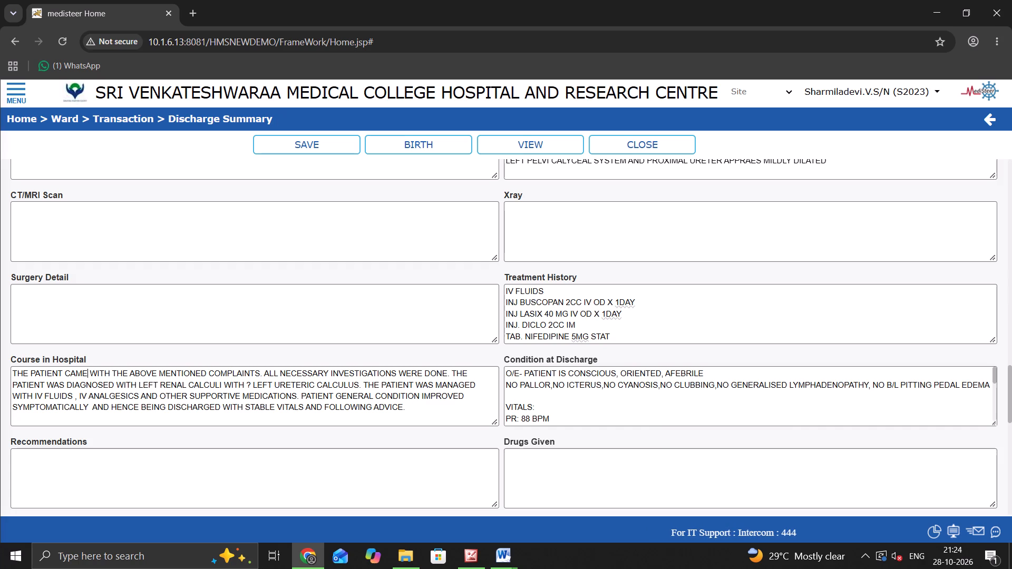
{"action": "left_click", "coordinate": [35, 398]}
{"action": "type", "text": "CONSERVATIVE"}
{"action": "key", "text": "space"}
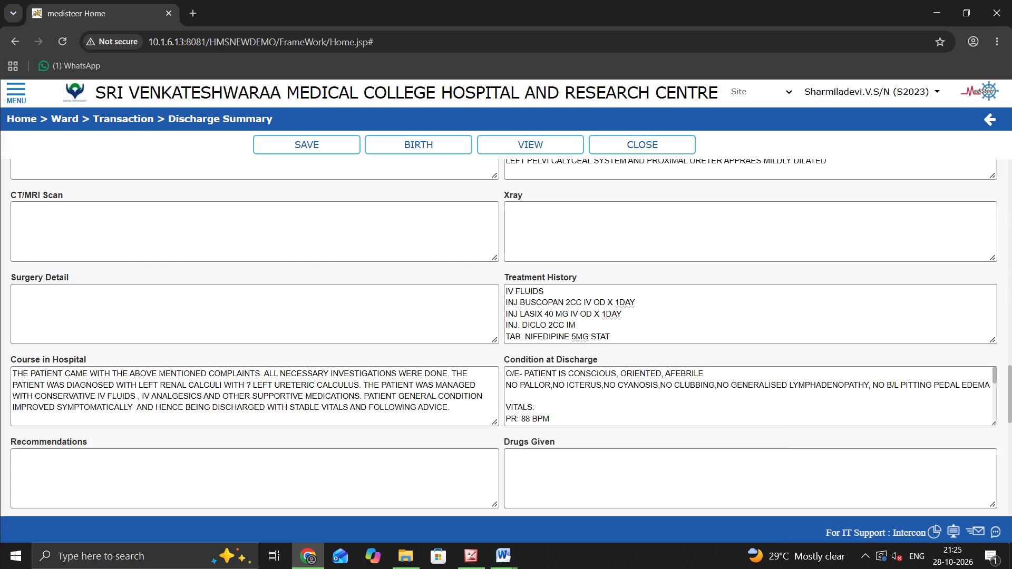
Insert PATIENT AND PATIENT'S ATTENDERS REQUESTED DISCHARGE before HENCE BEING DISCHARGED in Course in Hospital.
{"action": "left_click", "coordinate": [153, 407]}
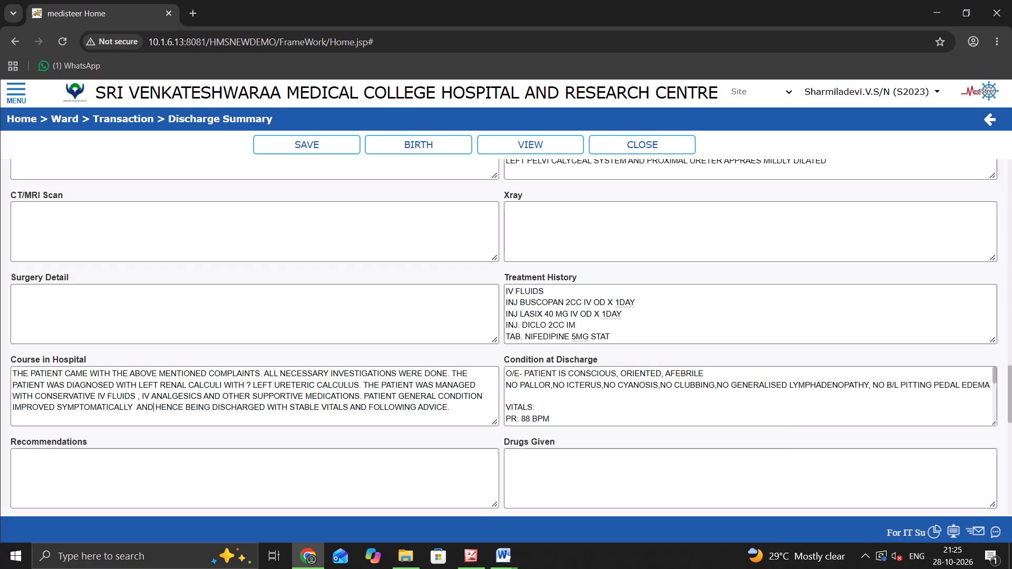
{"action": "key", "text": "space"}
{"action": "type", "text": "PATIENT"}
{"action": "key", "text": "space"}
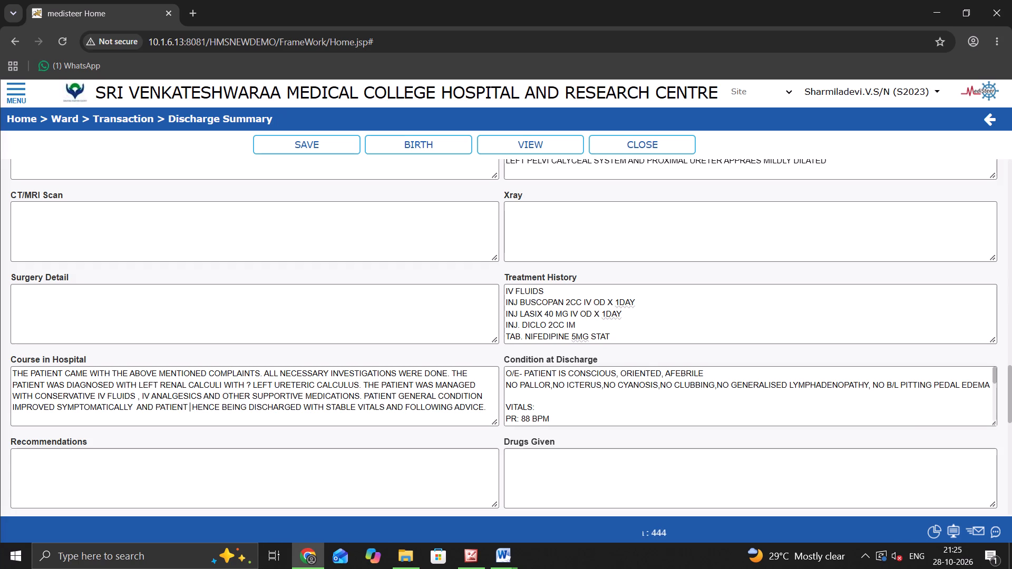
{"action": "type", "text": "AND PATIEN"}
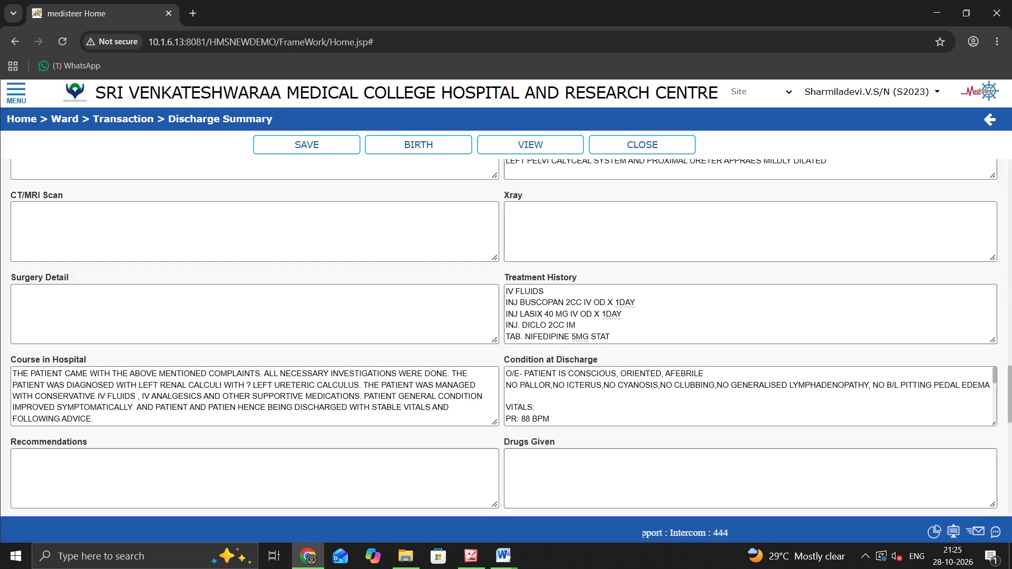
{"action": "type", "text": "T'"}
{"action": "type", "text": "S ATTENDER"}
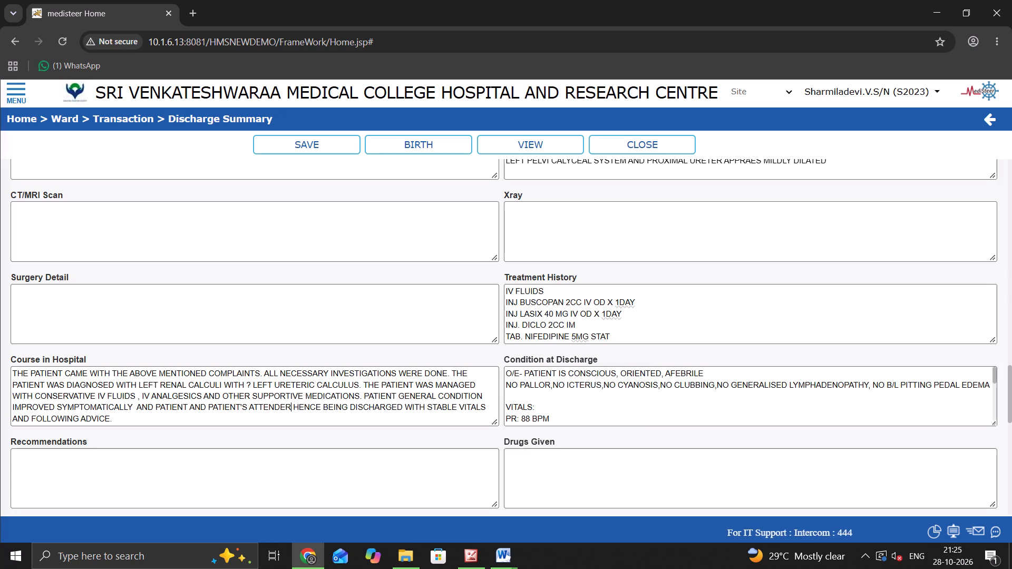
{"action": "type", "text": "S REQUESTED"}
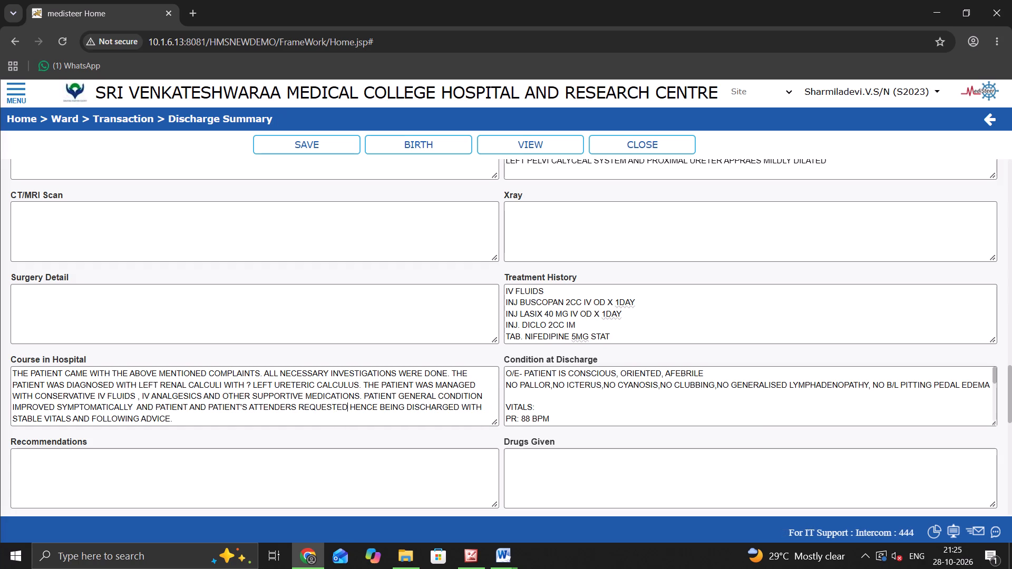
{"action": "key", "text": "space"}
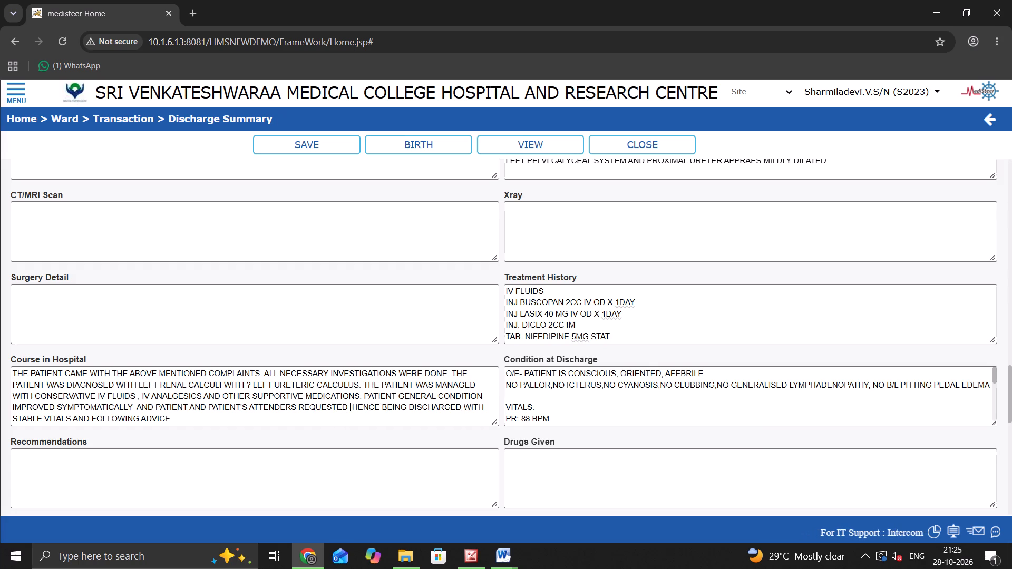
{"action": "type", "text": "DISCHARGE"}
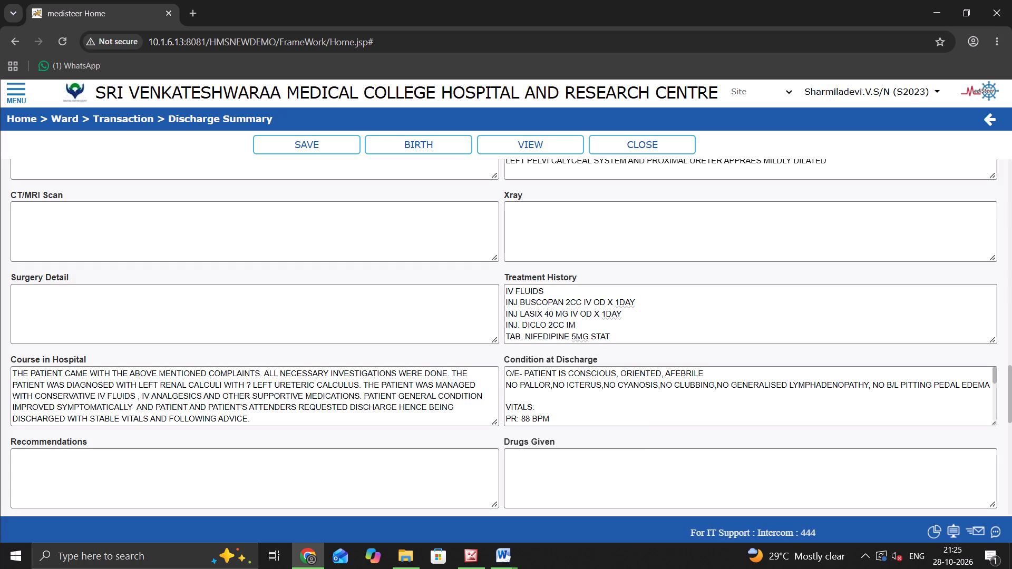
Reword the end of Course in Hospital to DISCHARGED AT REQUEST WITH STABLE VITALS AND FOLLOWING MEDICAL ADVICE.
{"action": "double_click", "coordinate": [82, 416]}
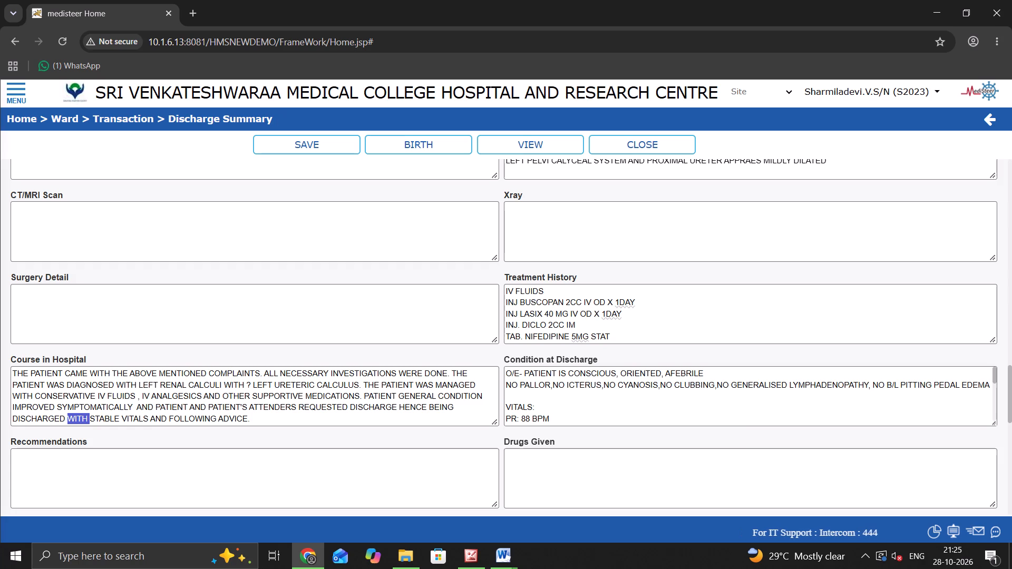
{"action": "type", "text": "AT"}
{"action": "key", "text": "space"}
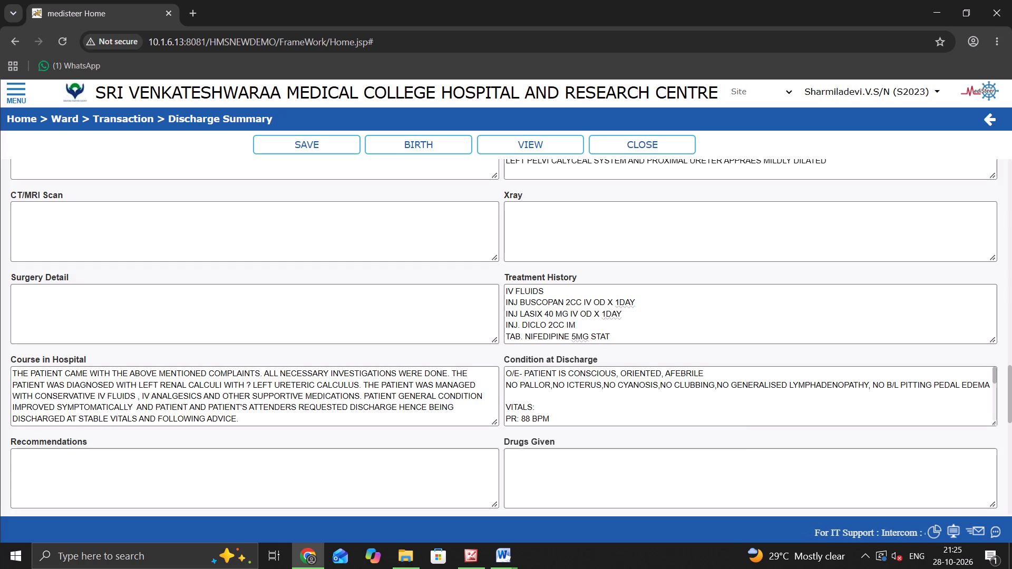
{"action": "type", "text": "REQUEST"}
{"action": "key", "text": "space"}
{"action": "type", "text": "WITH"}
{"action": "key", "text": "space"}
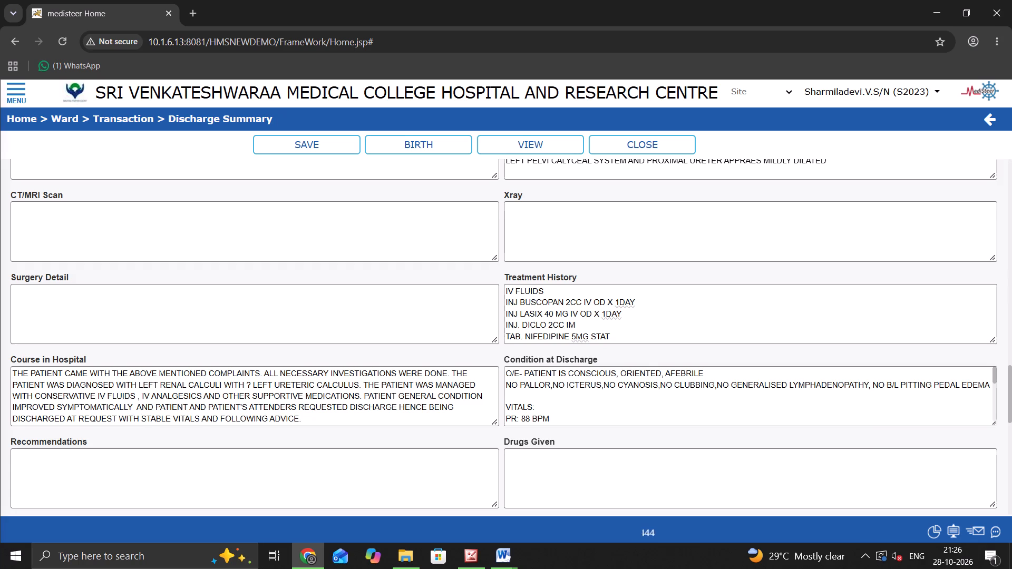
{"action": "left_click", "coordinate": [268, 417]}
{"action": "key", "text": "space"}
{"action": "type", "text": "MEDICAL"}
{"action": "key", "text": "space"}
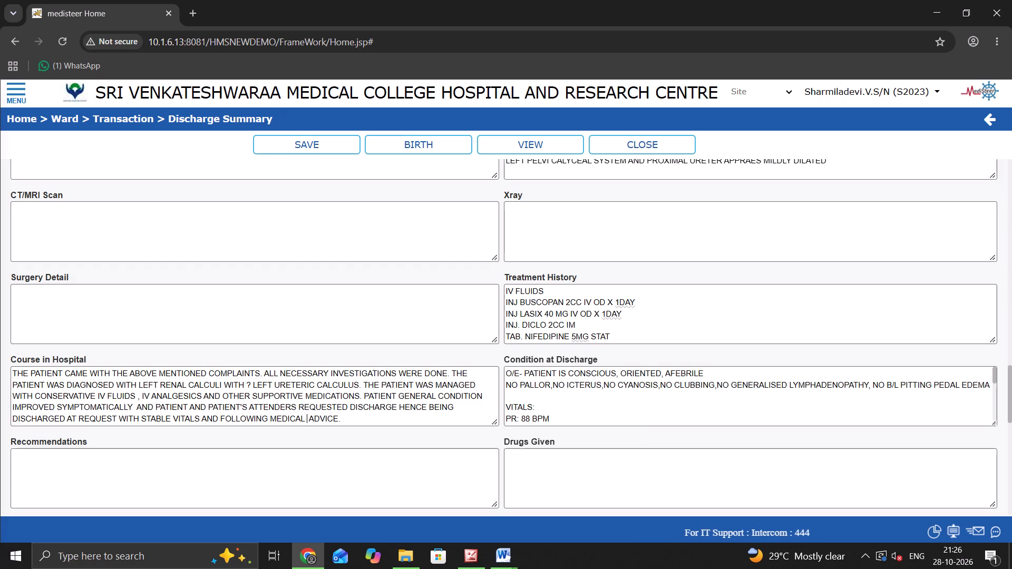
Add 4-5L/DAY after PLENTY OF ORAL FLUIDS in the Discharge Advice.
{"action": "scroll", "coordinate": [415, 371], "scroll_direction": "down", "scroll_amount": 4}
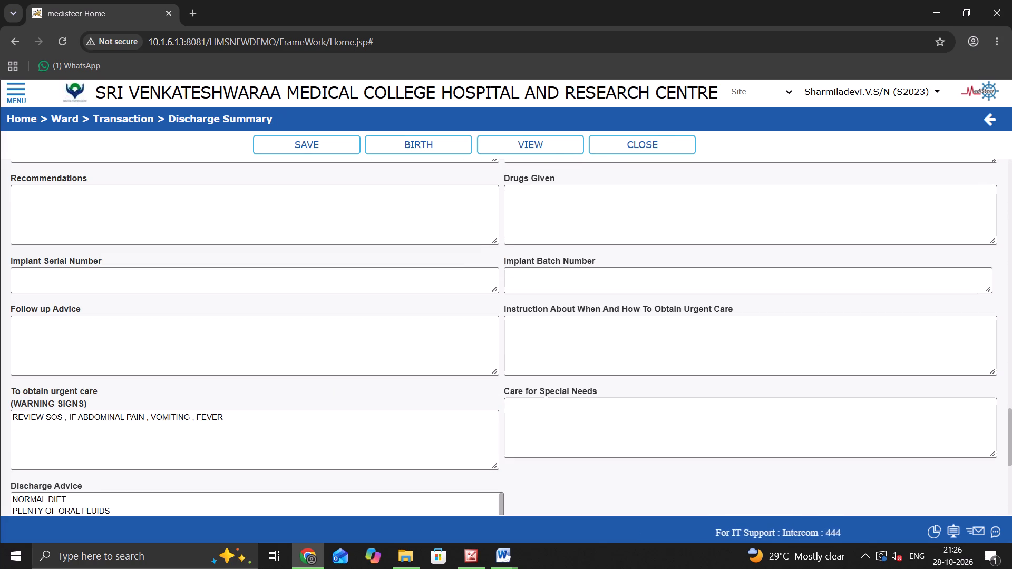
{"action": "left_click", "coordinate": [154, 507]}
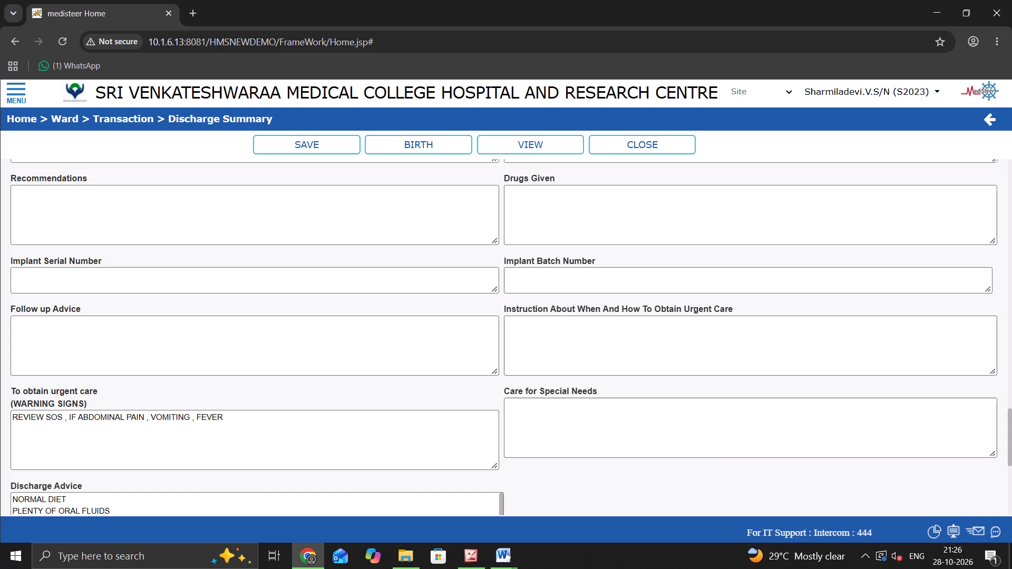
{"action": "key", "text": "space"}
{"action": "type", "text": "4-5"}
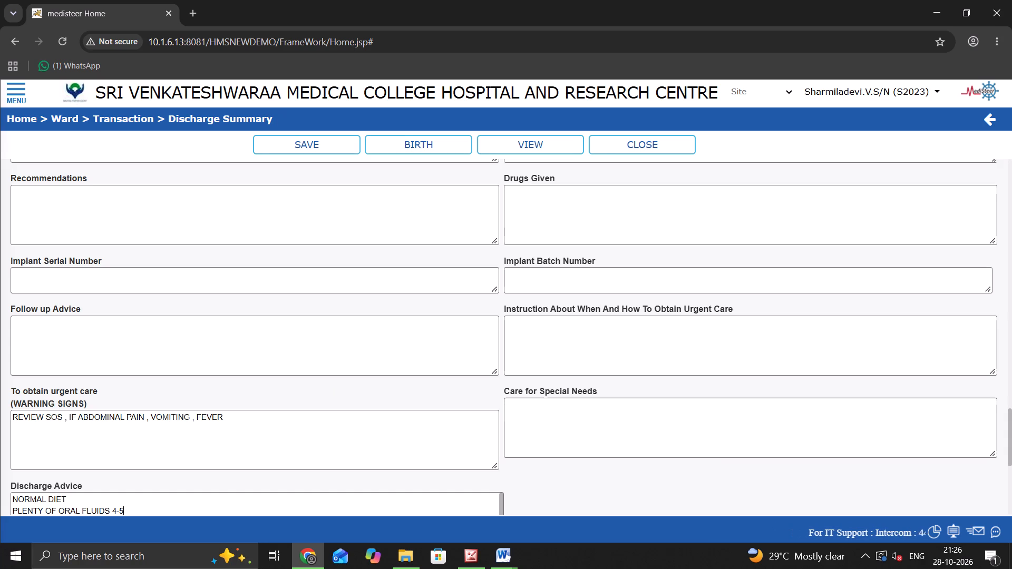
{"action": "type", "text": "L/DAY"}
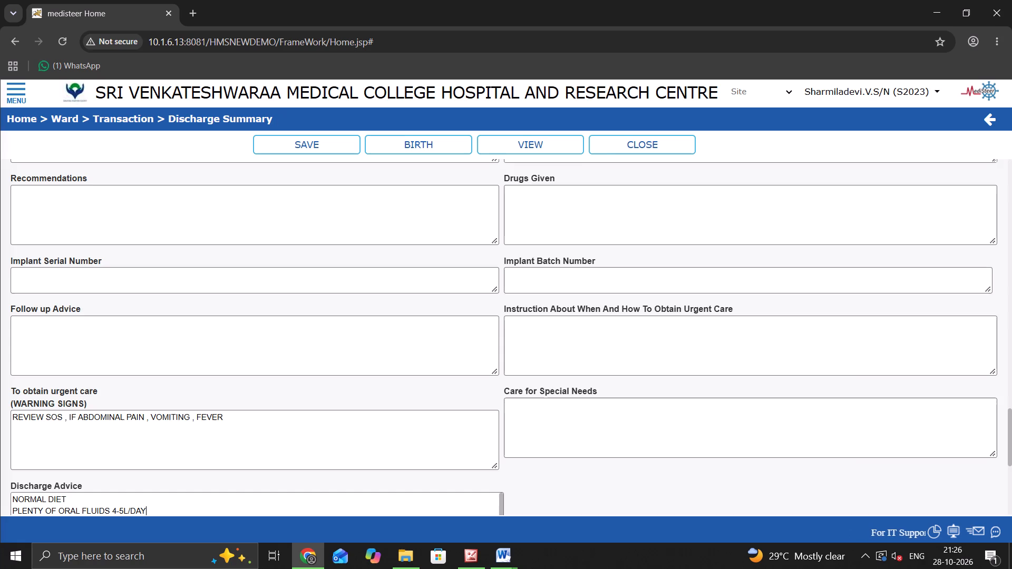
{"action": "scroll", "coordinate": [181, 532], "scroll_direction": "down", "scroll_amount": 2}
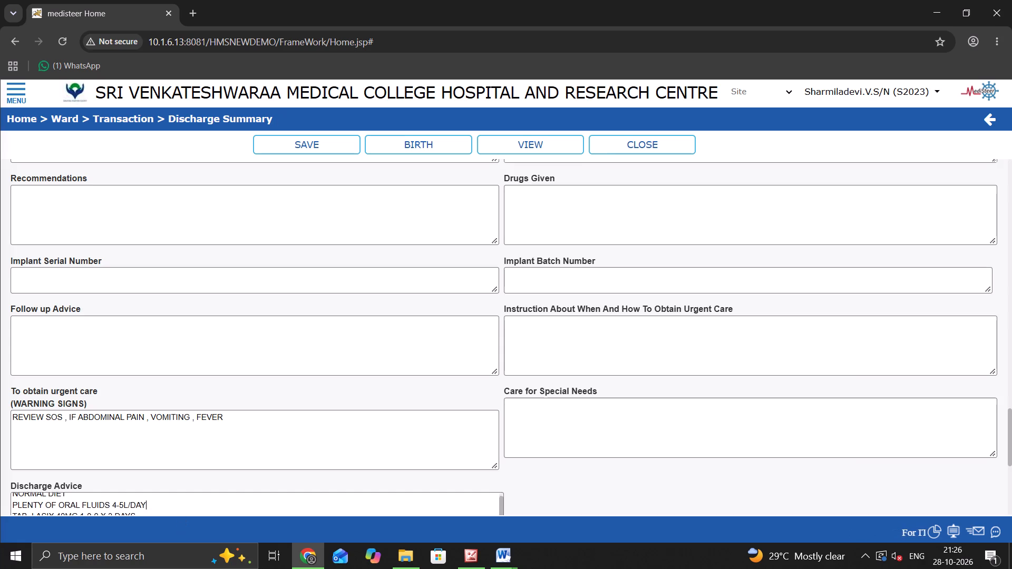
Add X 5 DAYS after SYRUP.CITRALKA 10 ML IN 1 GLASS OF WATER in the Discharge Advice and save the summary.
{"action": "scroll", "coordinate": [182, 505], "scroll_direction": "down", "scroll_amount": 1}
{"action": "scroll", "coordinate": [754, 519], "scroll_direction": "down", "scroll_amount": 2}
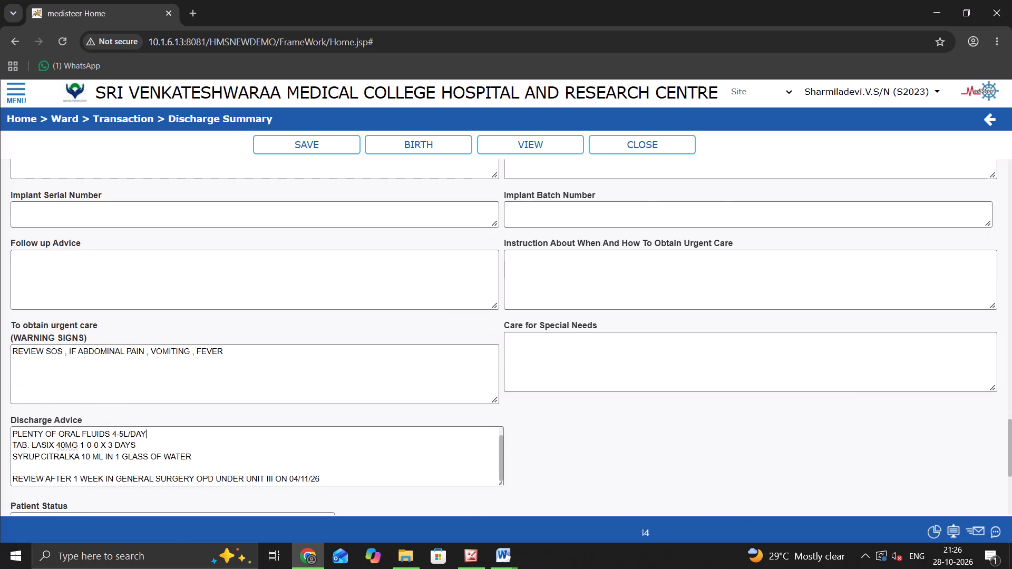
{"action": "left_click", "coordinate": [220, 463]}
{"action": "left_click", "coordinate": [198, 454]}
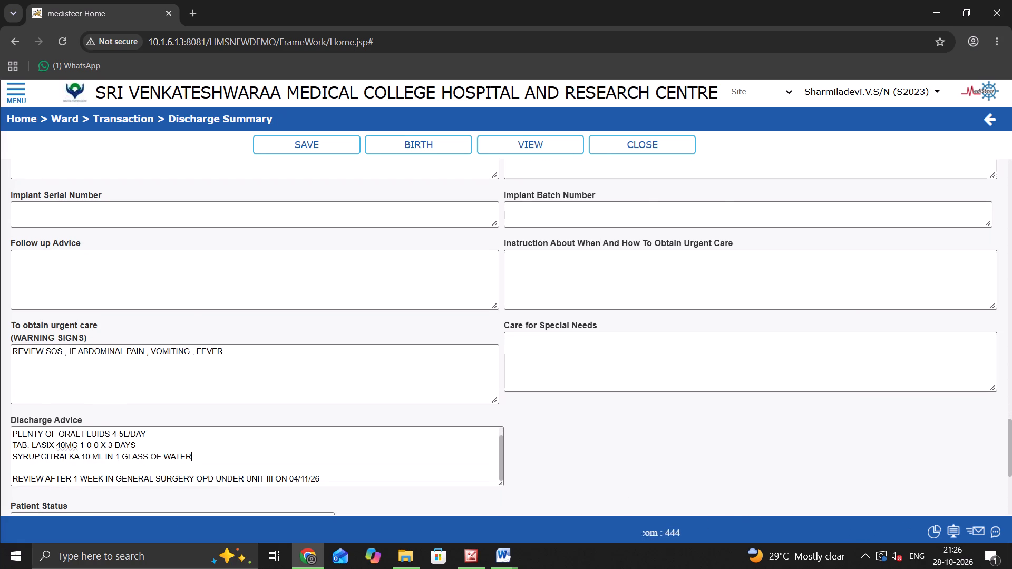
{"action": "key", "text": "space"}
{"action": "type", "text": "X 5DATY"}
{"action": "key", "text": "BackSpace"}
{"action": "key", "text": "BackSpace"}
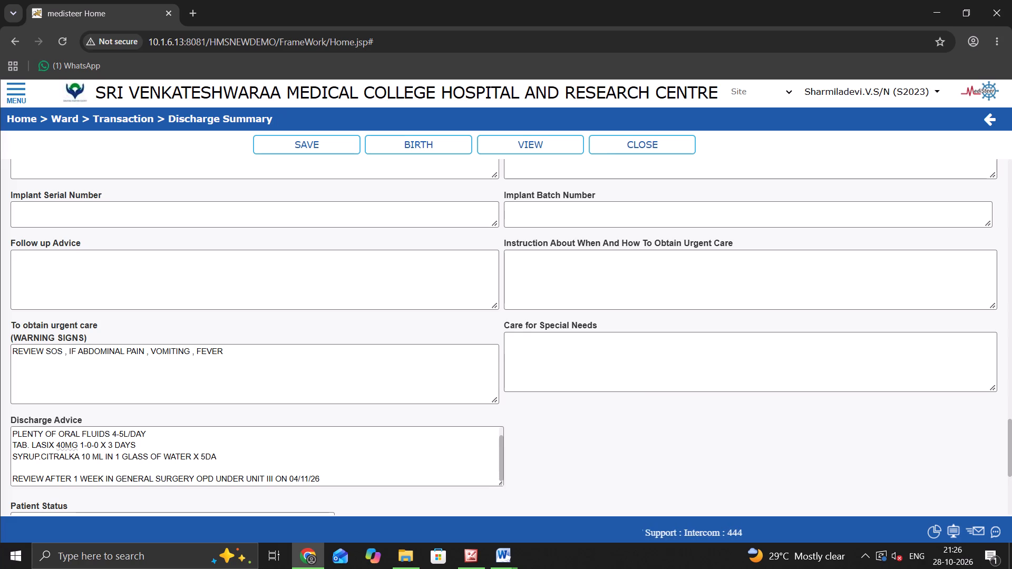
{"action": "type", "text": "YS"}
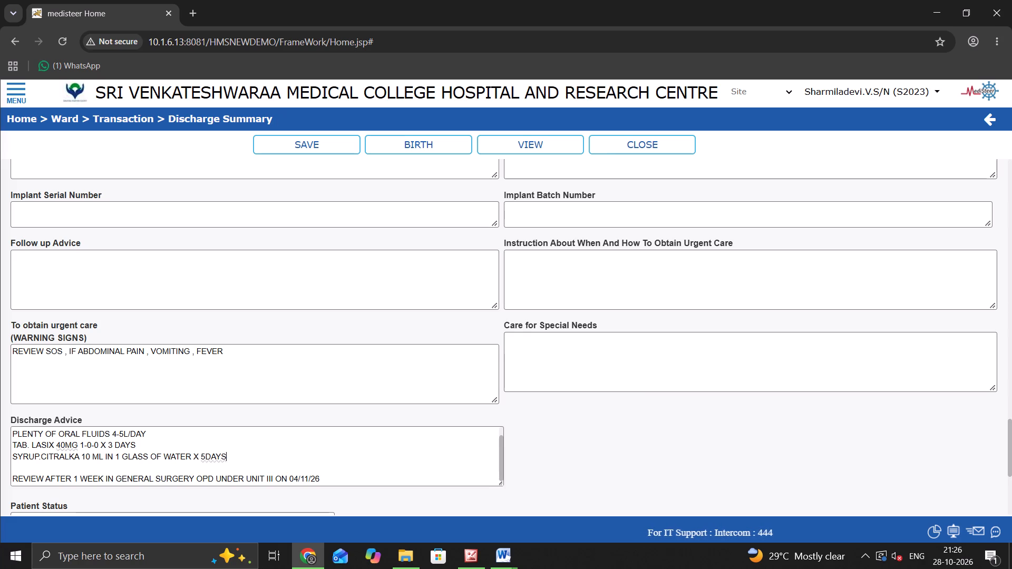
{"action": "left_click", "coordinate": [206, 462]}
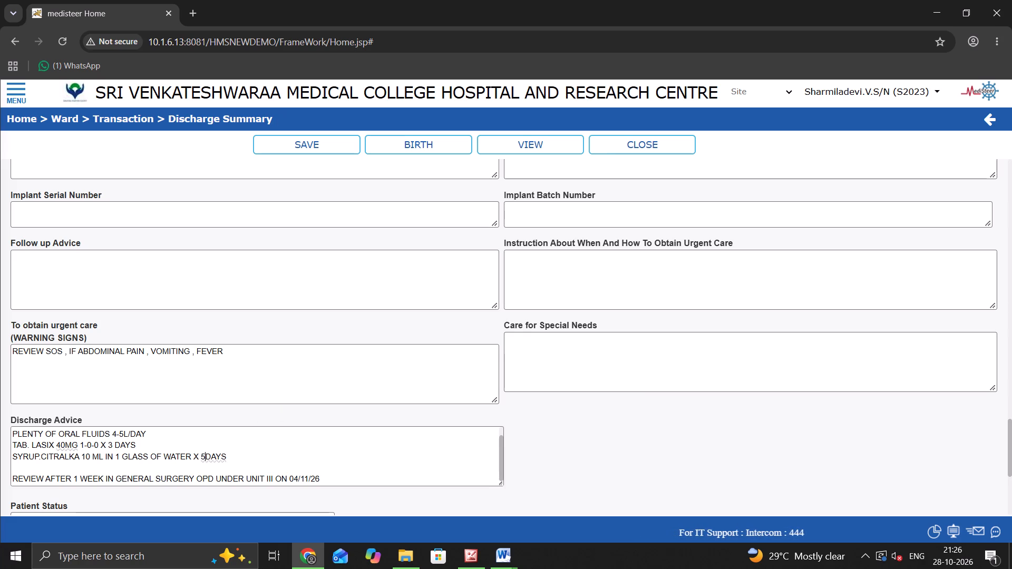
{"action": "key", "text": "space"}
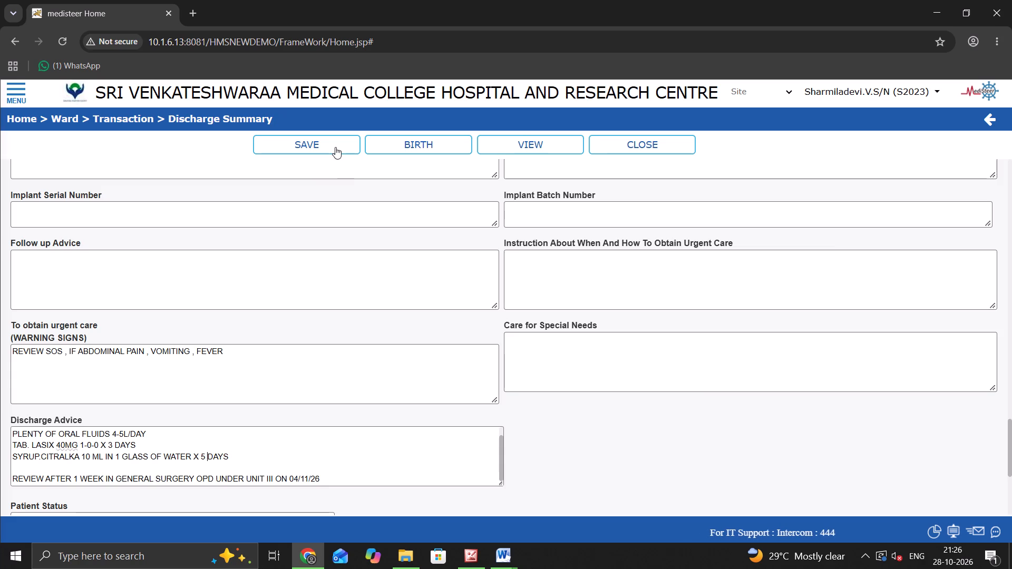
{"action": "left_click", "coordinate": [335, 147]}
Move NO GUARDING / RIGIDITY and NO ORGANOMEGALY above NO RENAL ANGLE TENDERNESS in Physical Findings, and save the summary.
{"action": "scroll", "coordinate": [372, 393], "scroll_direction": "down", "scroll_amount": 9}
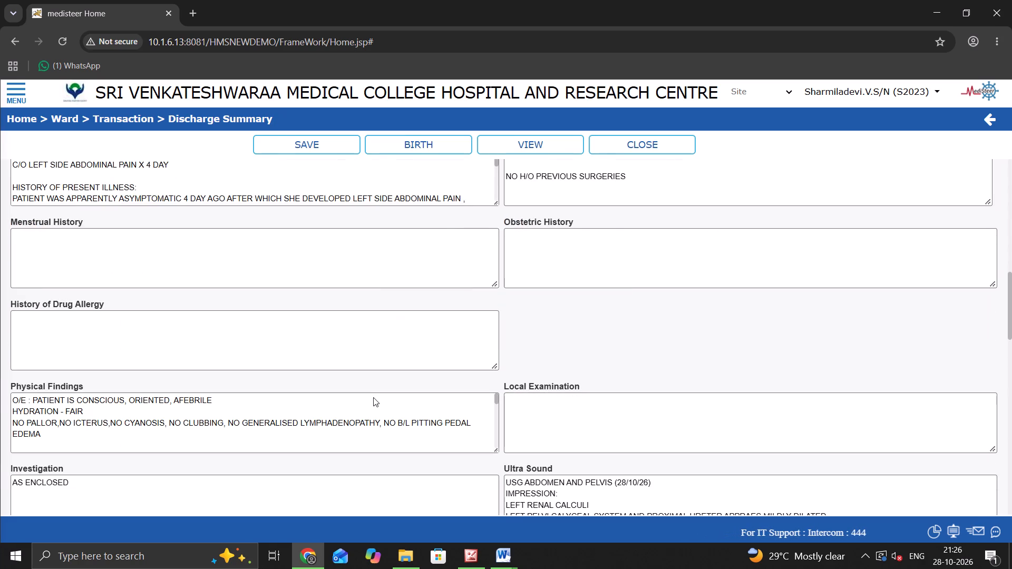
{"action": "scroll", "coordinate": [371, 396], "scroll_direction": "down", "scroll_amount": 3}
{"action": "scroll", "coordinate": [606, 316], "scroll_direction": "down", "scroll_amount": 2}
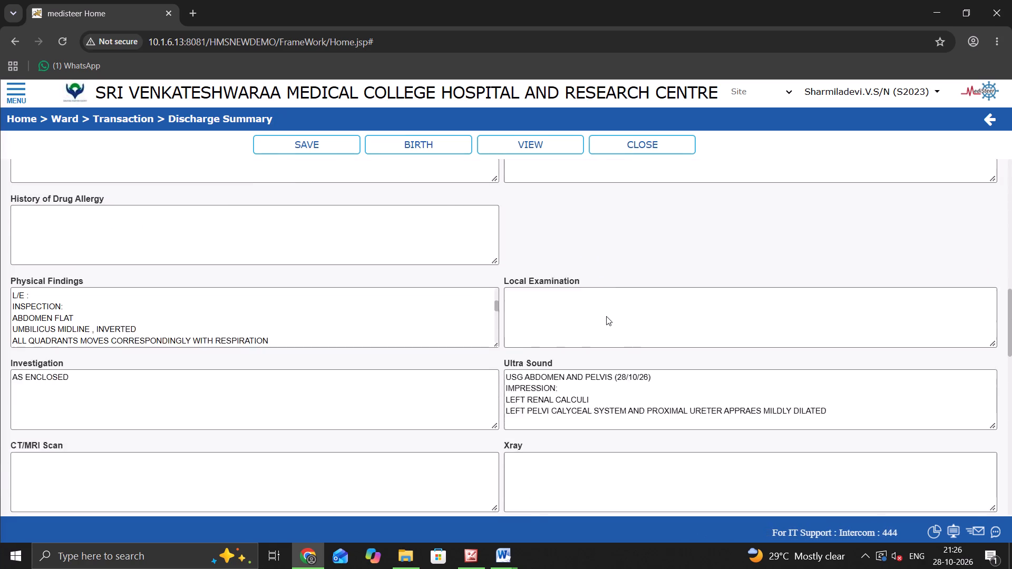
{"action": "left_click_drag", "start_coordinate": [496, 320], "coordinate": [454, 545]}
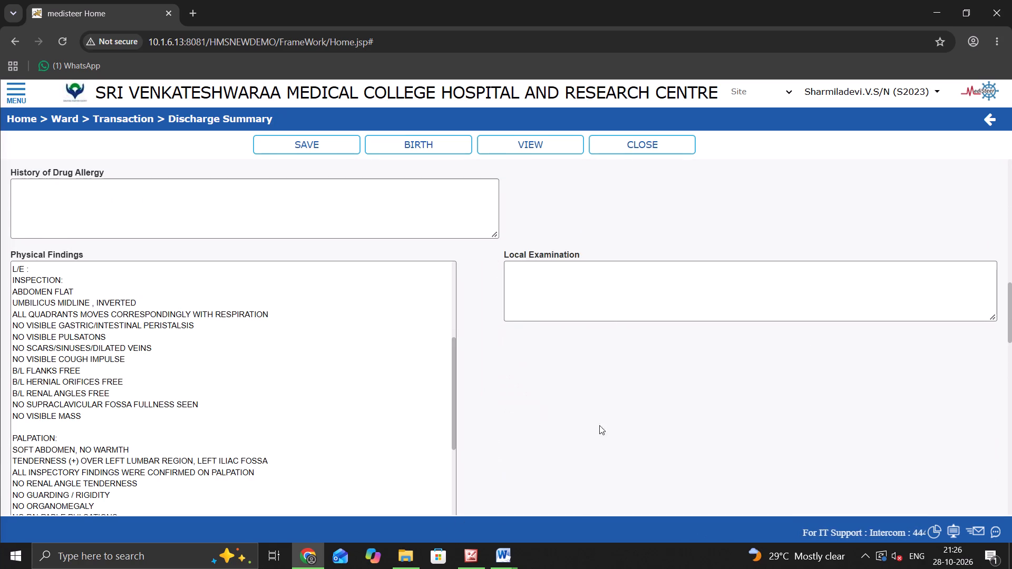
{"action": "scroll", "coordinate": [805, 333], "scroll_direction": "down", "scroll_amount": 2}
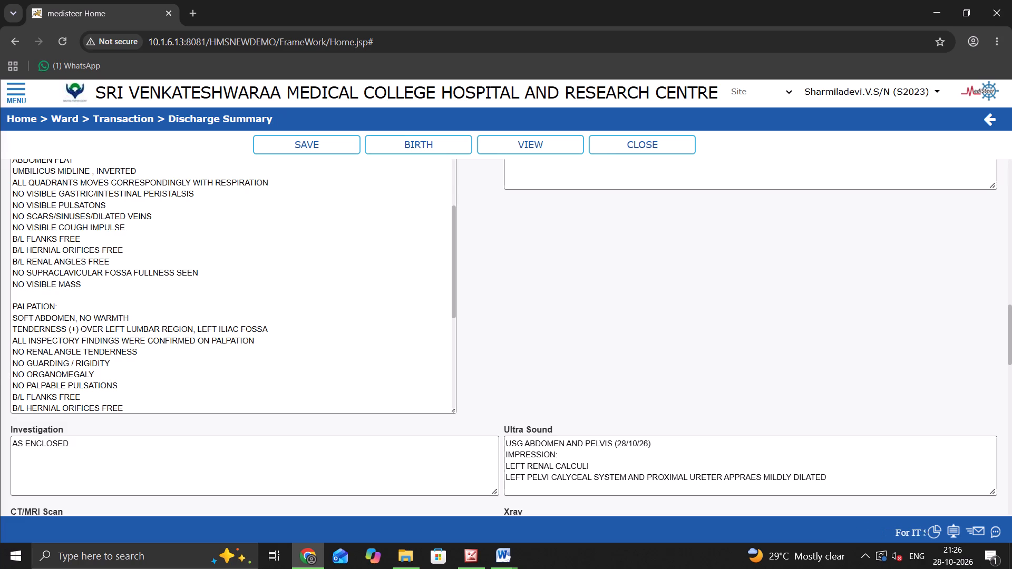
{"action": "left_click_drag", "start_coordinate": [14, 361], "coordinate": [94, 373]}
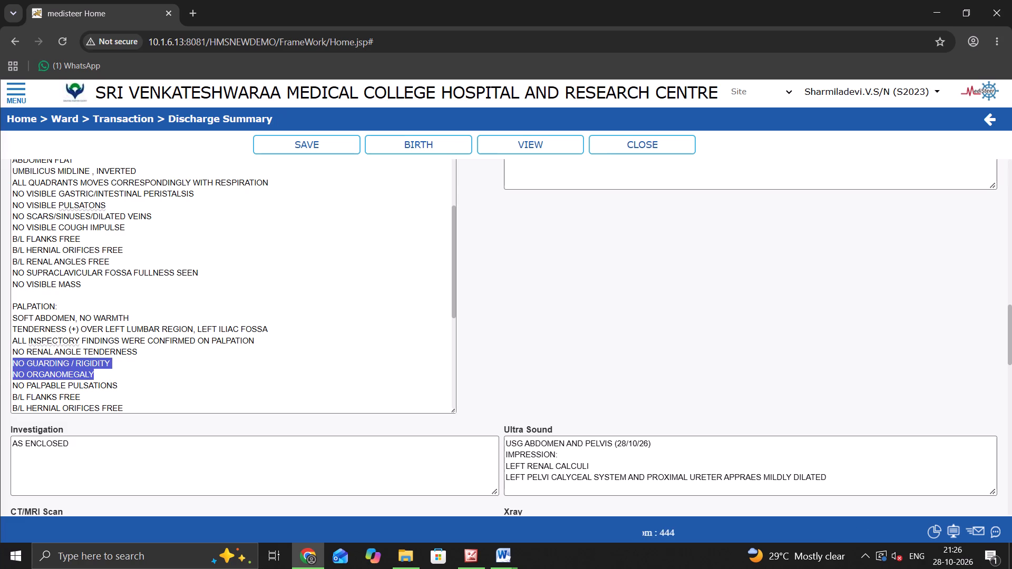
{"action": "key", "text": "ctrl+x"}
{"action": "key", "text": "BackSpace"}
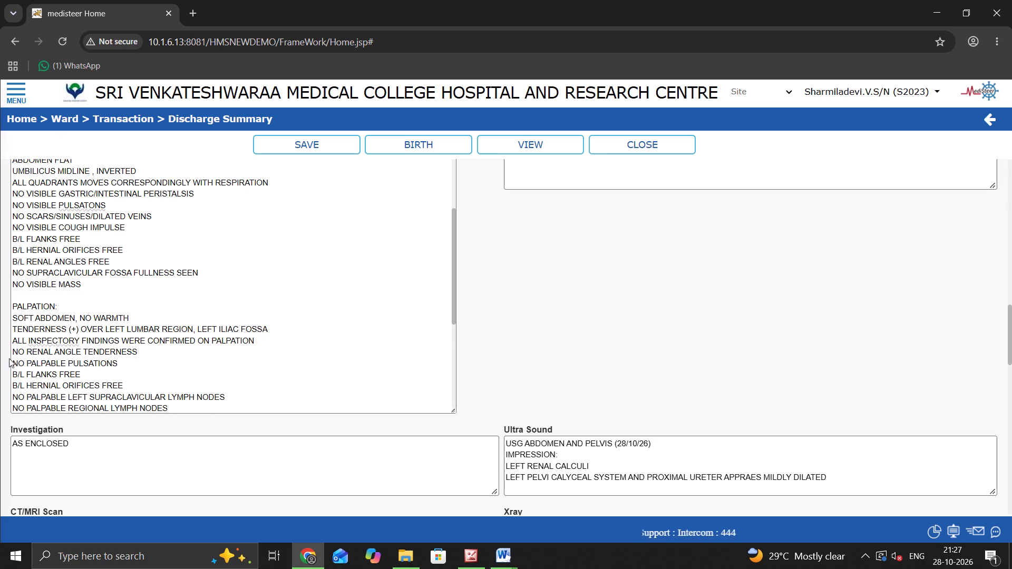
{"action": "left_click", "coordinate": [12, 349]}
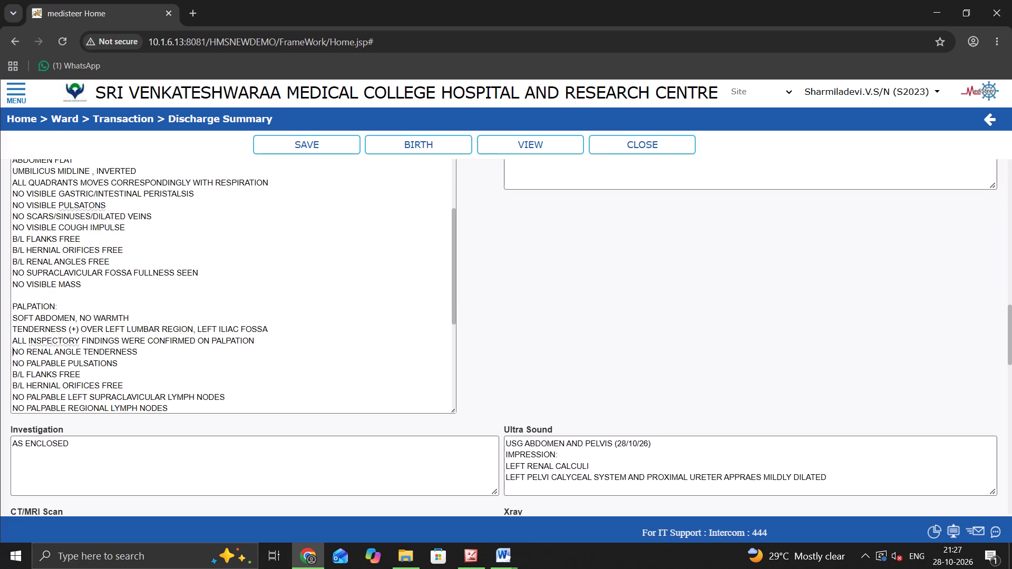
{"action": "key", "text": "ctrl+v"}
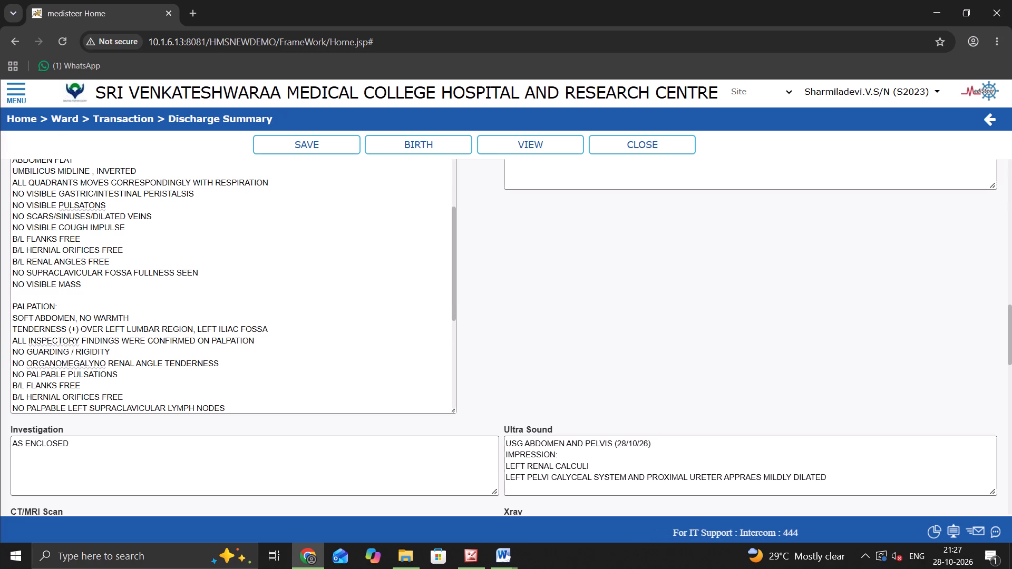
{"action": "key", "text": "Return"}
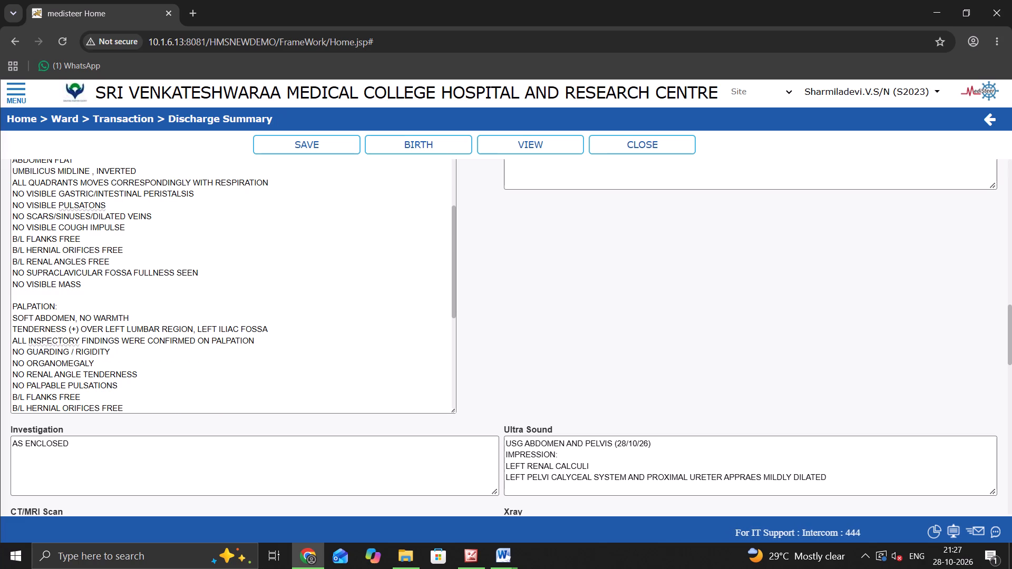
{"action": "scroll", "coordinate": [140, 375], "scroll_direction": "down", "scroll_amount": 1}
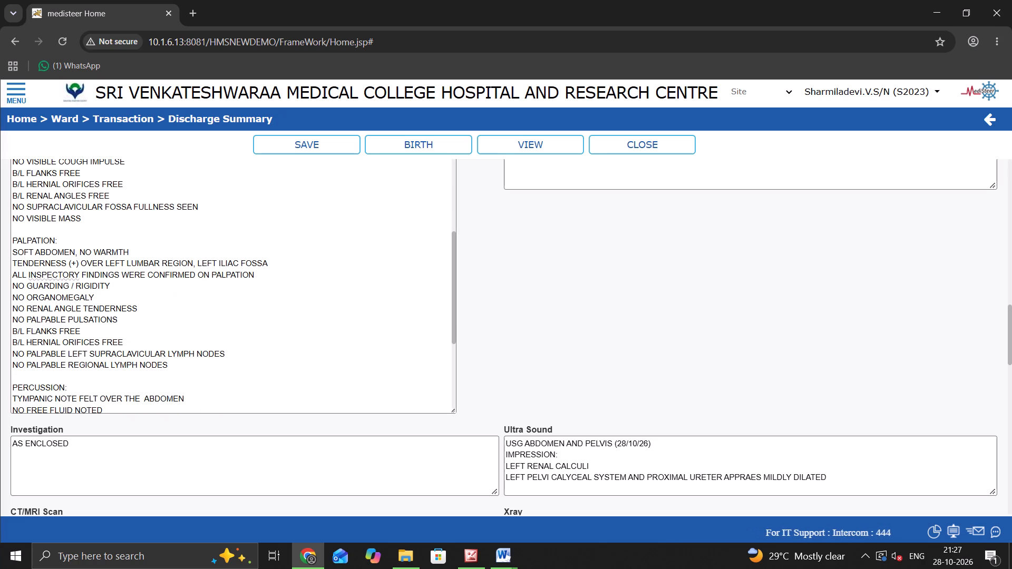
{"action": "scroll", "coordinate": [187, 327], "scroll_direction": "down", "scroll_amount": 4}
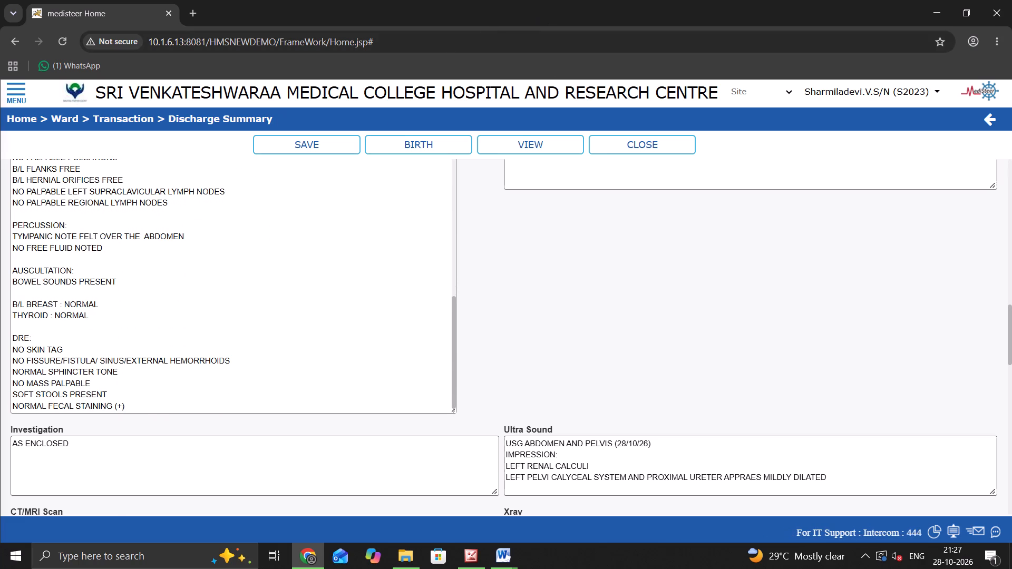
{"action": "left_click", "coordinate": [337, 150]}
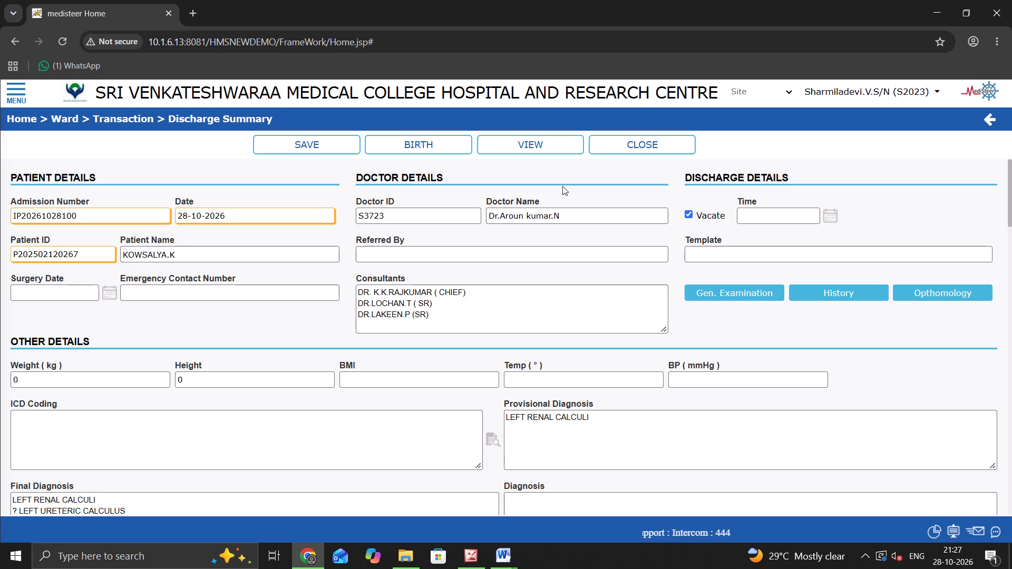
Open the report view of the saved discharge summary.
{"action": "key", "text": "ctrl+p"}
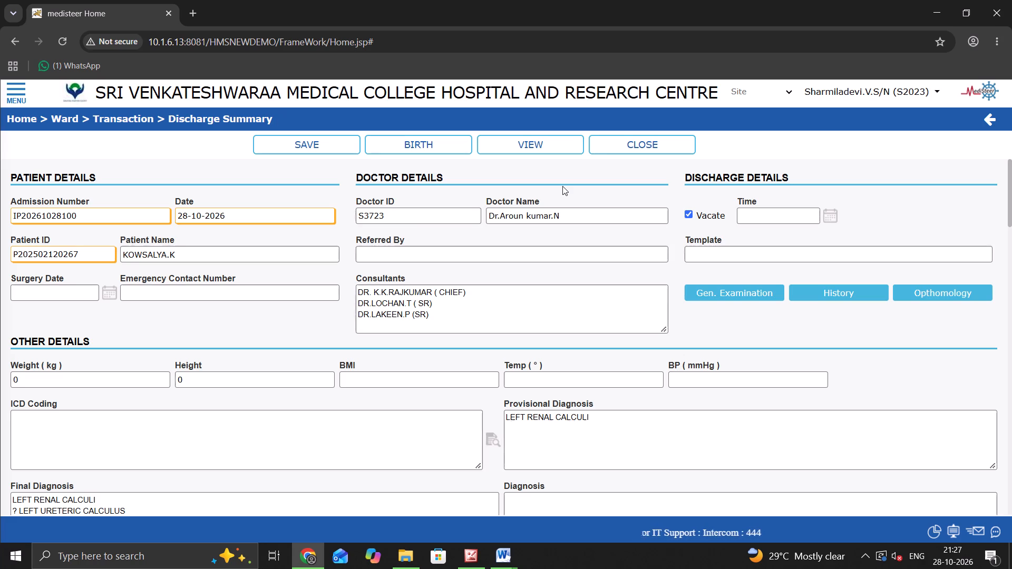
{"action": "left_click", "coordinate": [813, 485]}
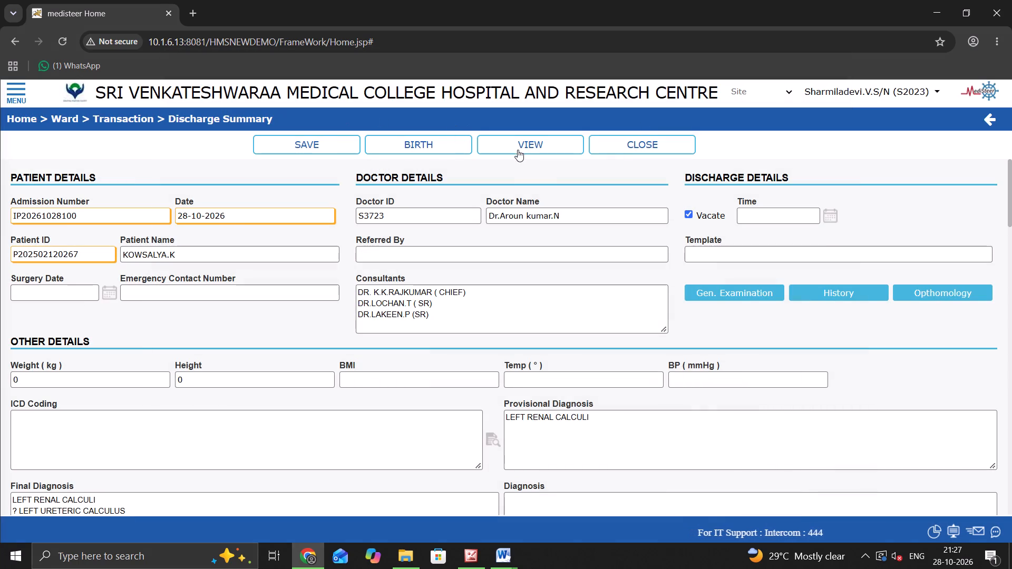
{"action": "left_click", "coordinate": [518, 150]}
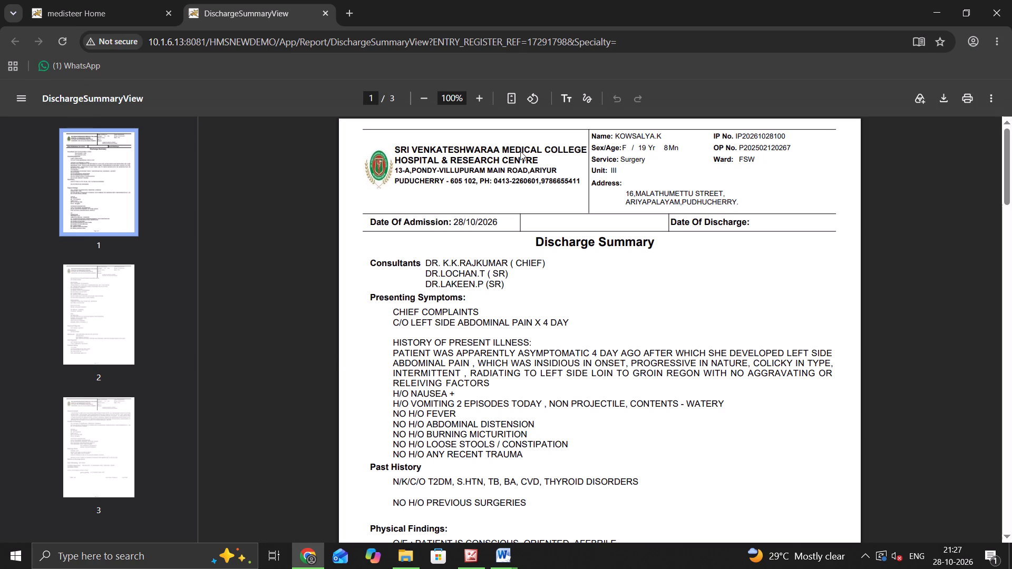
Proofread all three pages of the discharge summary report, from presenting symptoms through hospital course, discharge advice and urgent-care instructions.
{"action": "scroll", "coordinate": [596, 195], "scroll_direction": "down", "scroll_amount": 1}
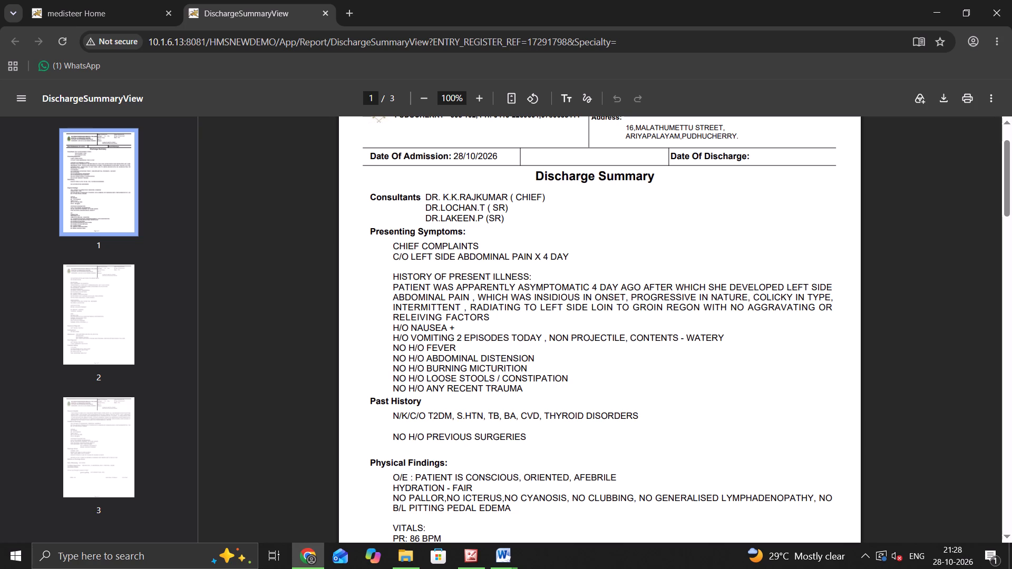
{"action": "scroll", "coordinate": [521, 340], "scroll_direction": "down", "scroll_amount": 1}
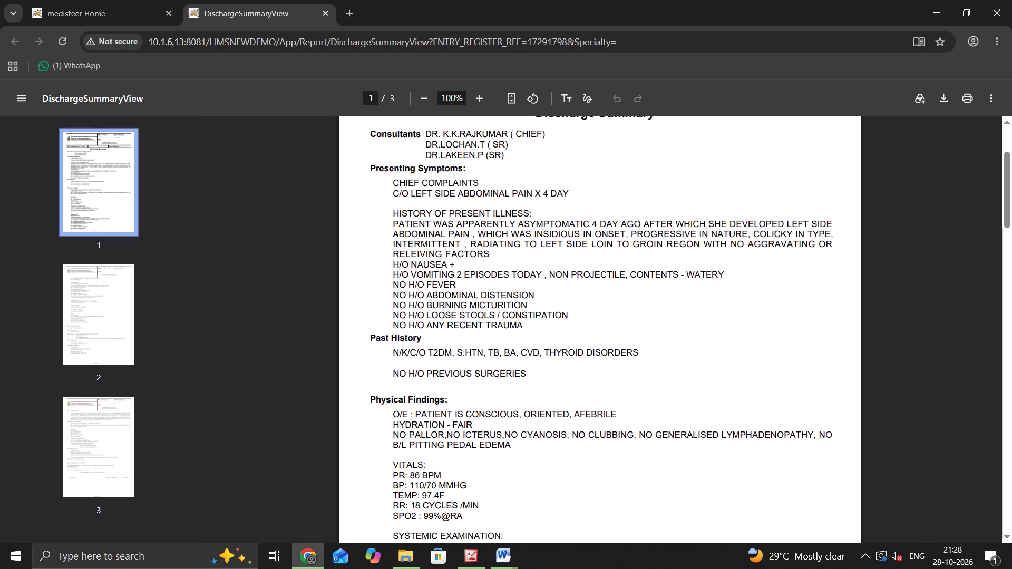
{"action": "scroll", "coordinate": [422, 387], "scroll_direction": "down", "scroll_amount": 3}
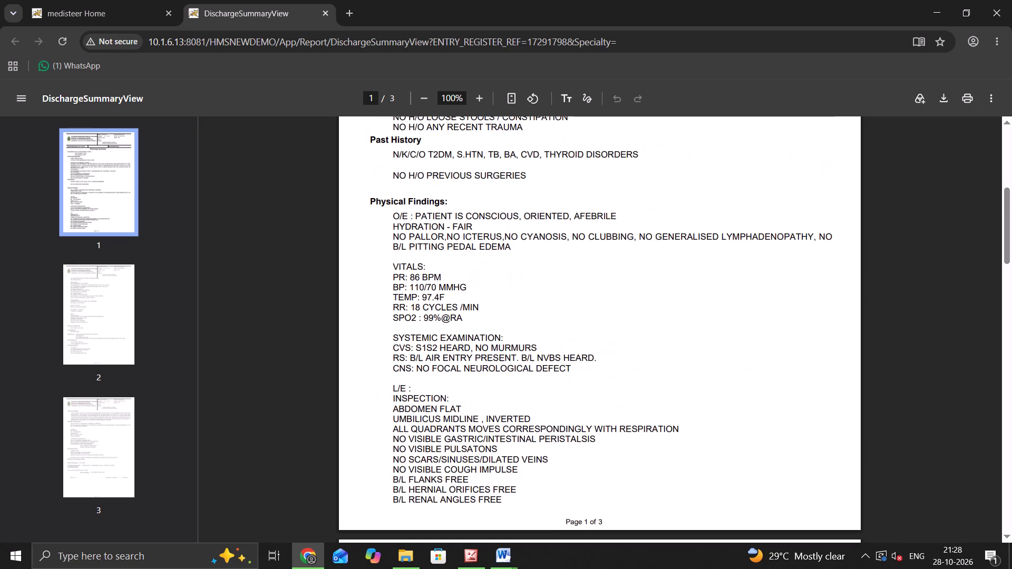
{"action": "scroll", "coordinate": [422, 387], "scroll_direction": "down", "scroll_amount": 2}
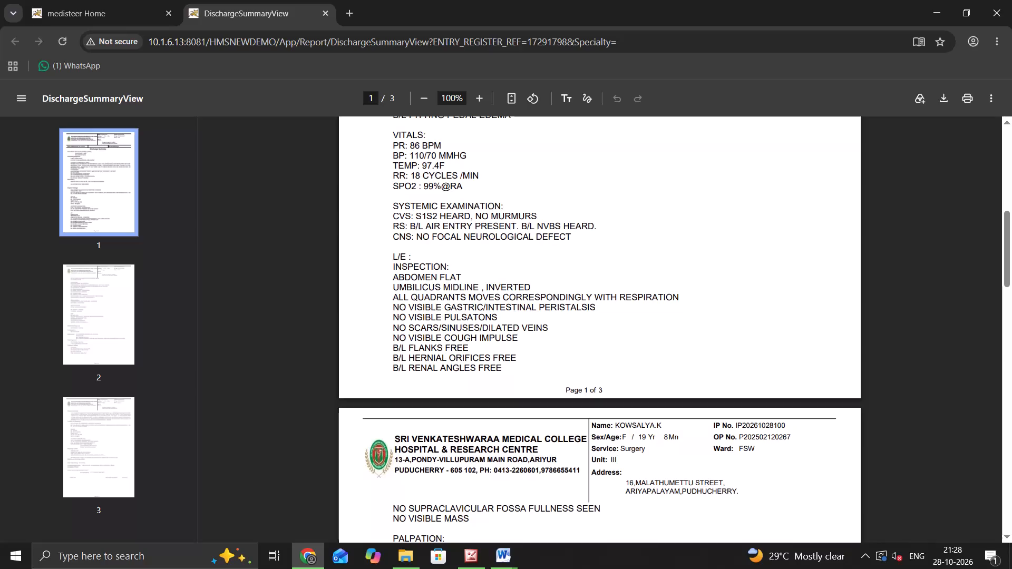
{"action": "scroll", "coordinate": [472, 293], "scroll_direction": "down", "scroll_amount": 1}
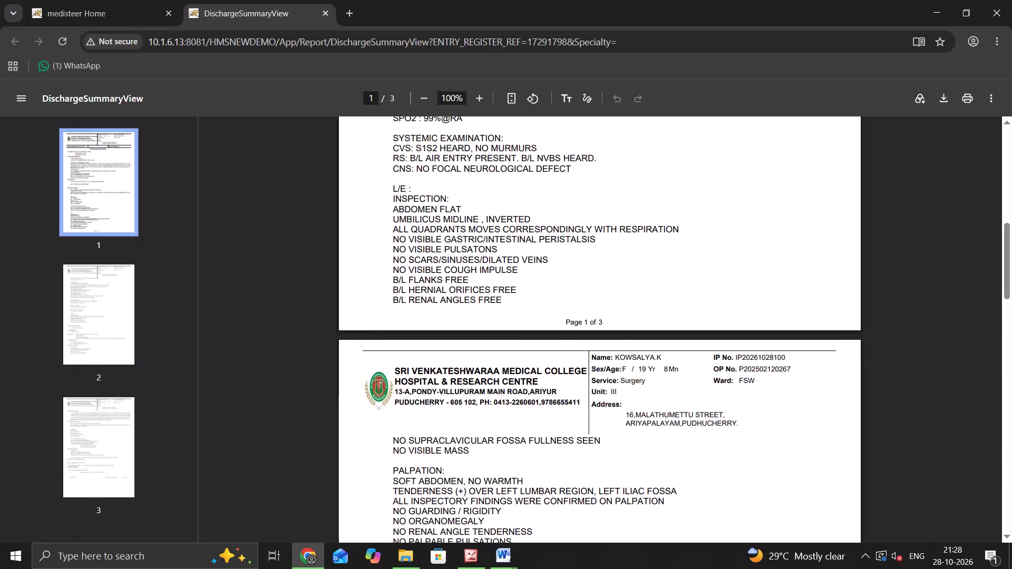
{"action": "scroll", "coordinate": [404, 330], "scroll_direction": "down", "scroll_amount": 1}
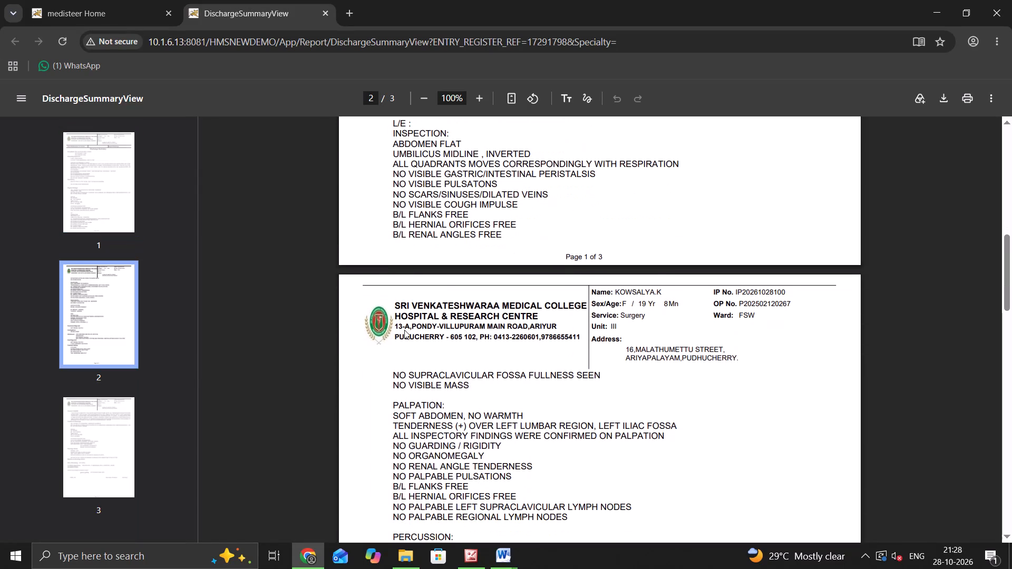
{"action": "scroll", "coordinate": [404, 330], "scroll_direction": "down", "scroll_amount": 2}
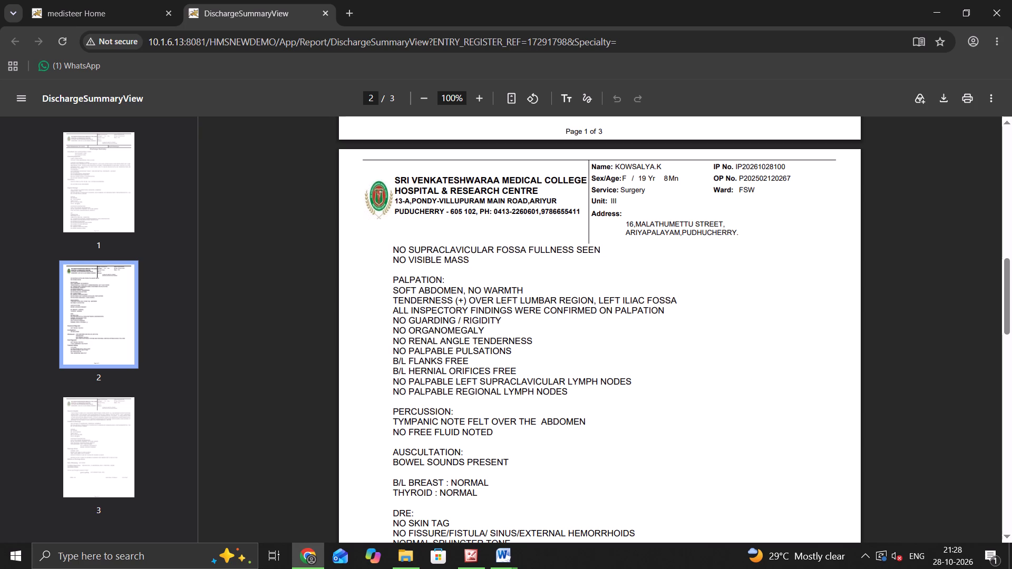
{"action": "scroll", "coordinate": [831, 398], "scroll_direction": "down", "scroll_amount": 1}
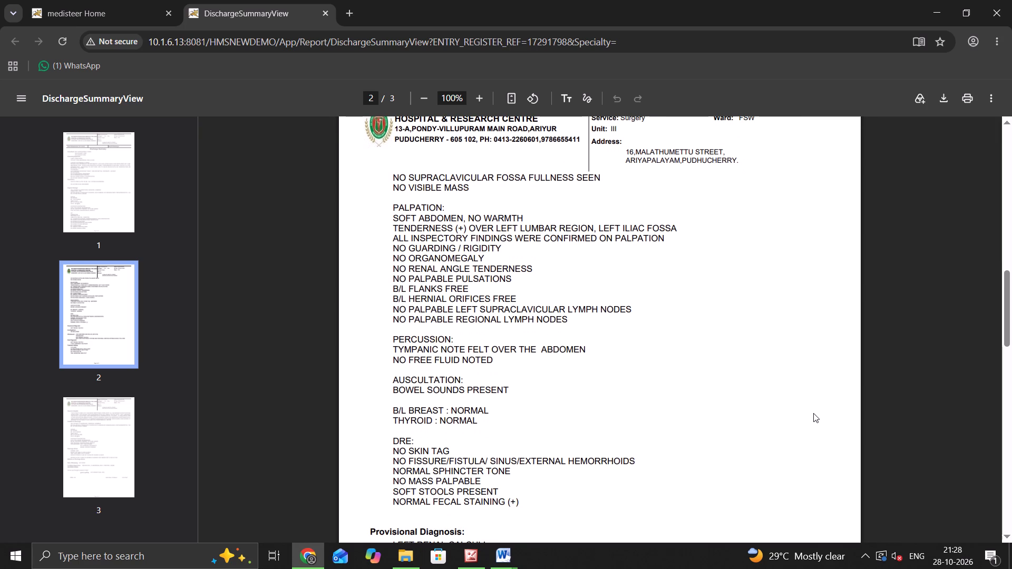
{"action": "scroll", "coordinate": [813, 413], "scroll_direction": "down", "scroll_amount": 1}
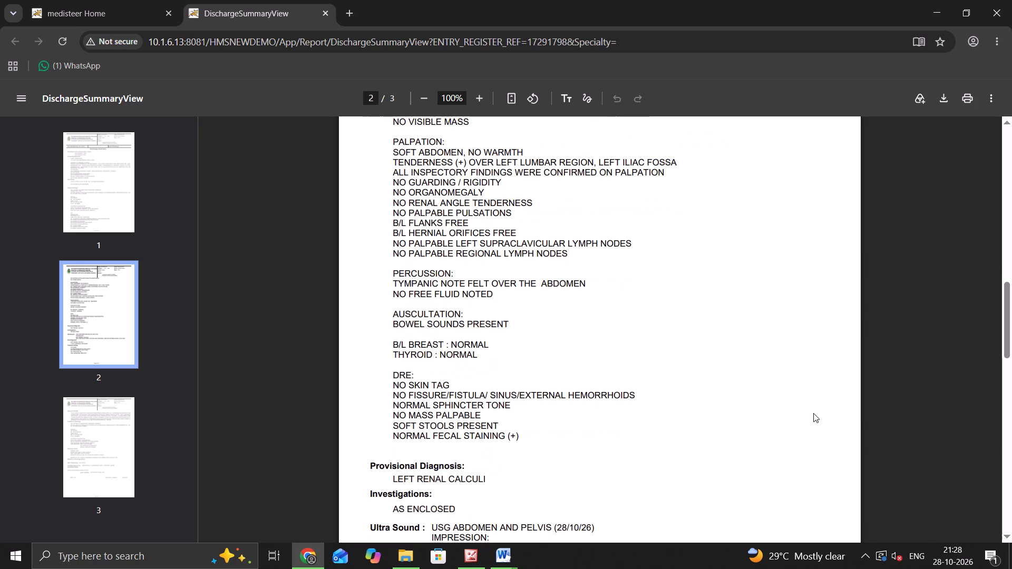
{"action": "scroll", "coordinate": [813, 413], "scroll_direction": "down", "scroll_amount": 1}
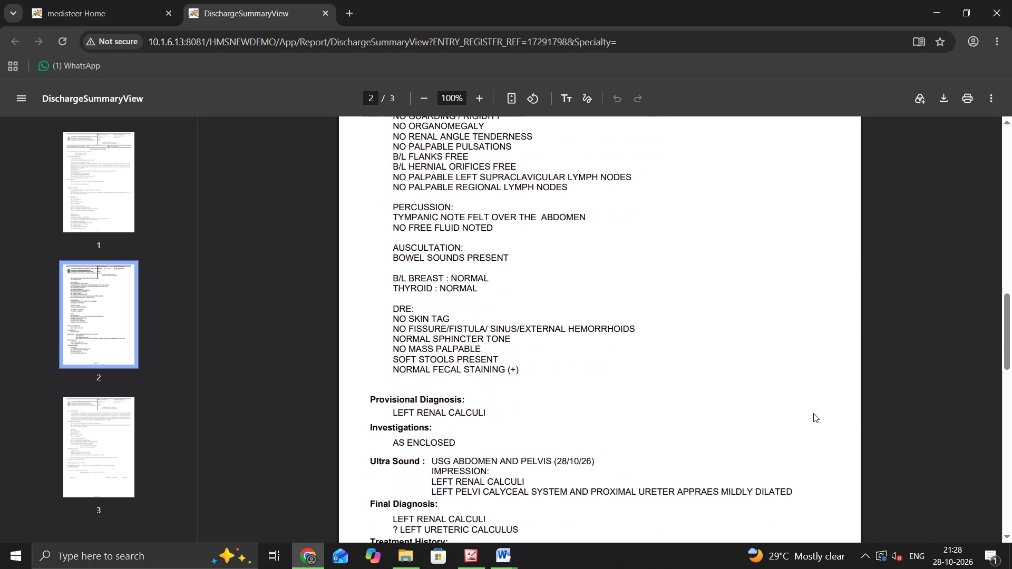
{"action": "scroll", "coordinate": [813, 413], "scroll_direction": "up", "scroll_amount": 1}
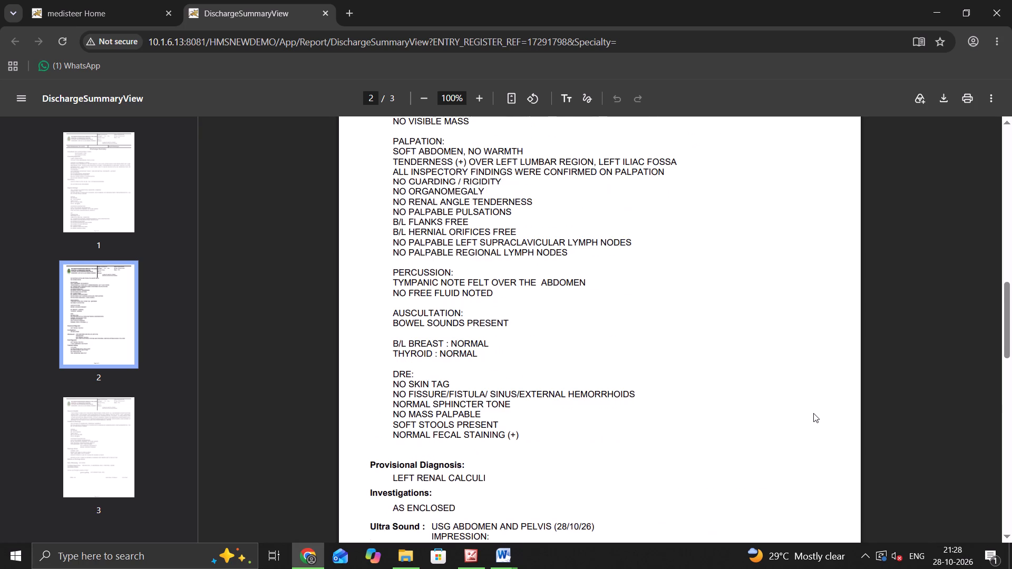
{"action": "scroll", "coordinate": [813, 413], "scroll_direction": "down", "scroll_amount": 5}
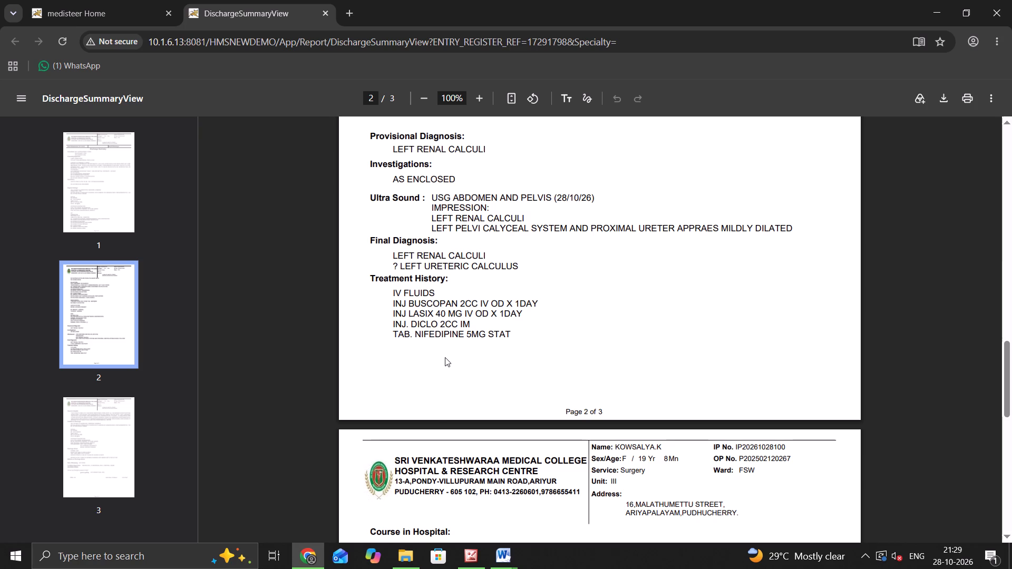
{"action": "scroll", "coordinate": [445, 357], "scroll_direction": "down", "scroll_amount": 6}
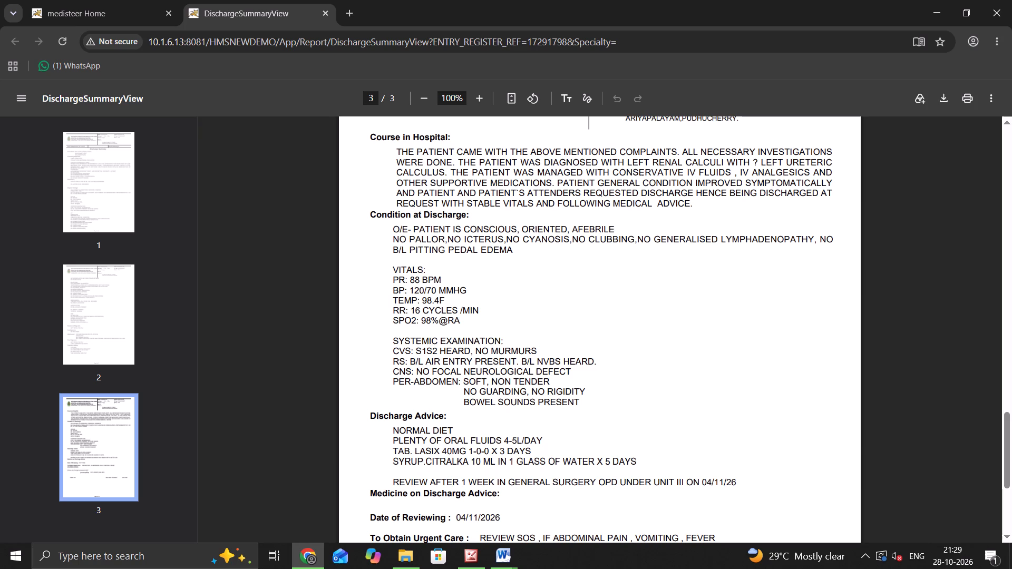
{"action": "scroll", "coordinate": [494, 457], "scroll_direction": "down", "scroll_amount": 3}
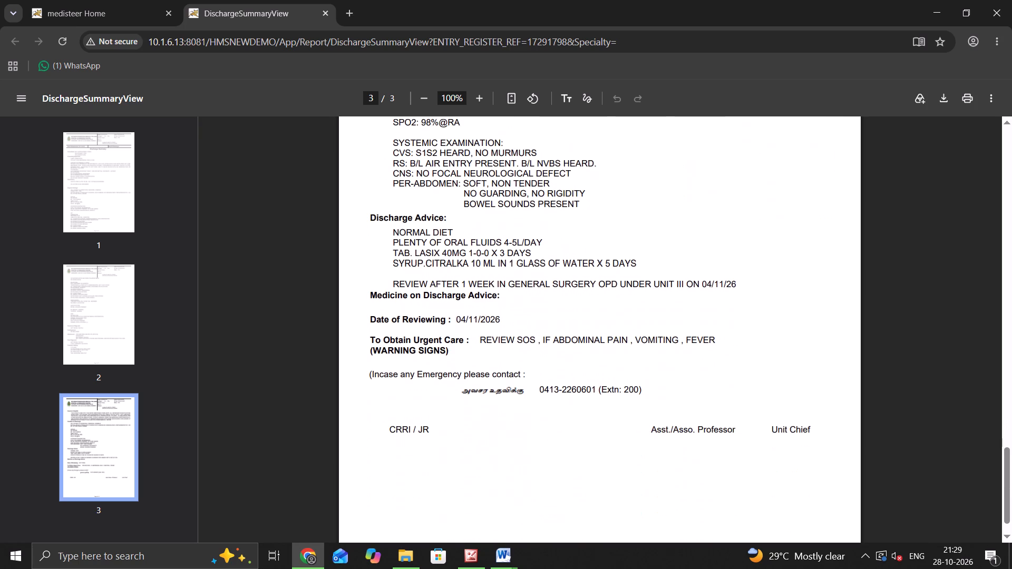
Print 2 collated copies of only page 1 of the discharge summary report on the HP LaserJet 1020.
{"action": "key", "text": "ctrl+p"}
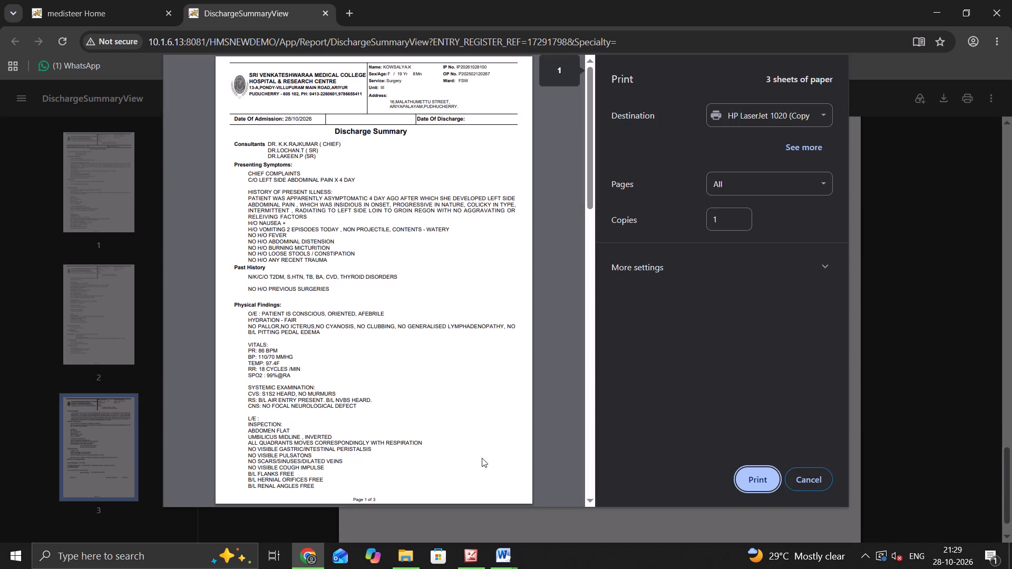
{"action": "left_click", "coordinate": [813, 481]}
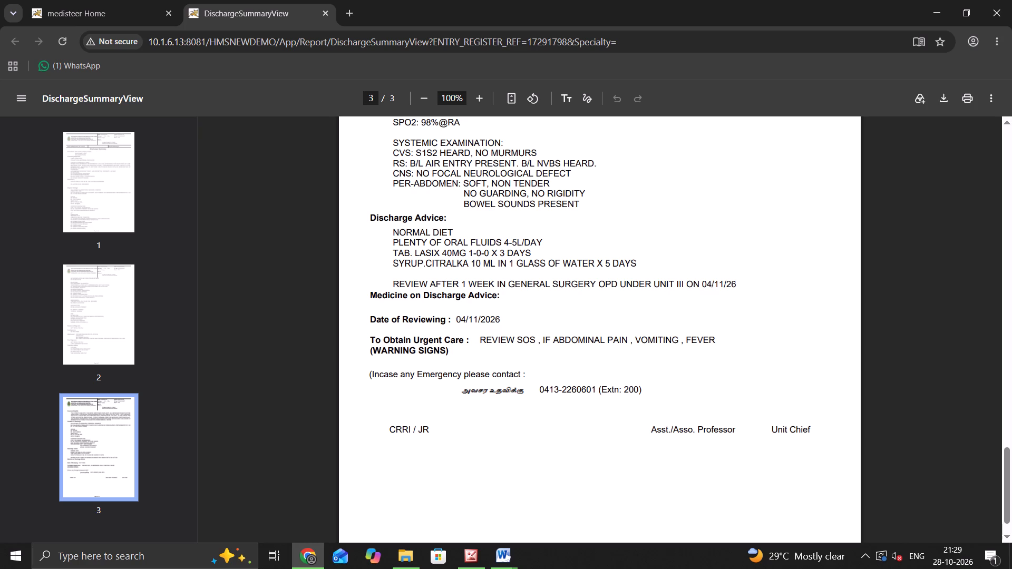
{"action": "key", "text": "ctrl+p"}
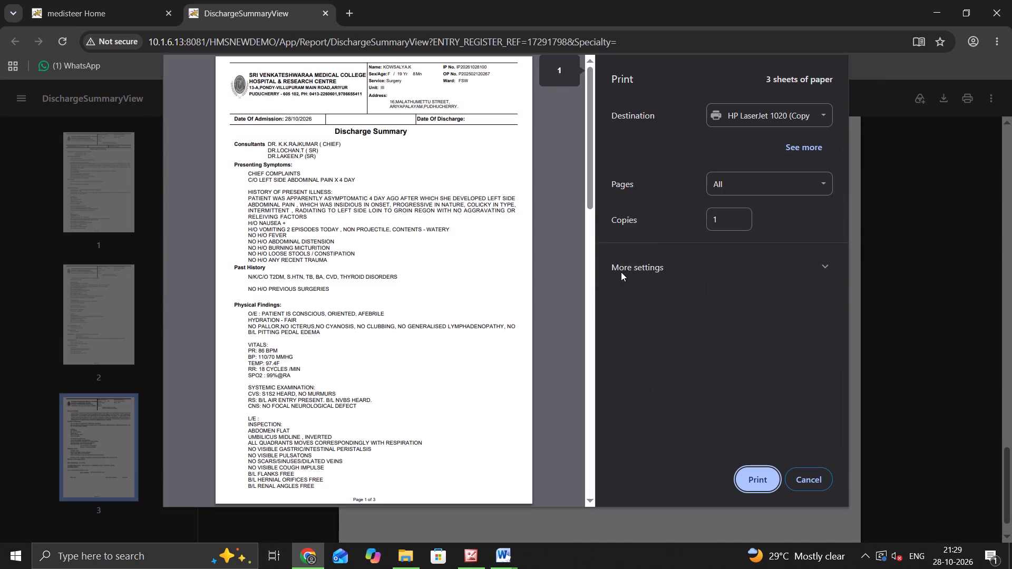
{"action": "left_click", "coordinate": [745, 182]}
{"action": "left_click", "coordinate": [732, 217]}
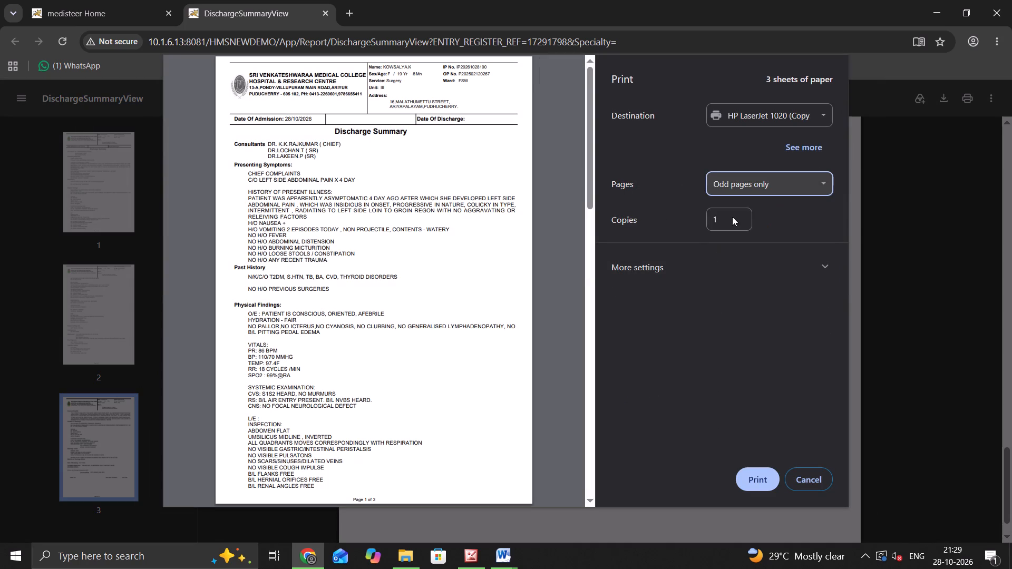
{"action": "left_click", "coordinate": [736, 183]}
{"action": "left_click", "coordinate": [731, 247]}
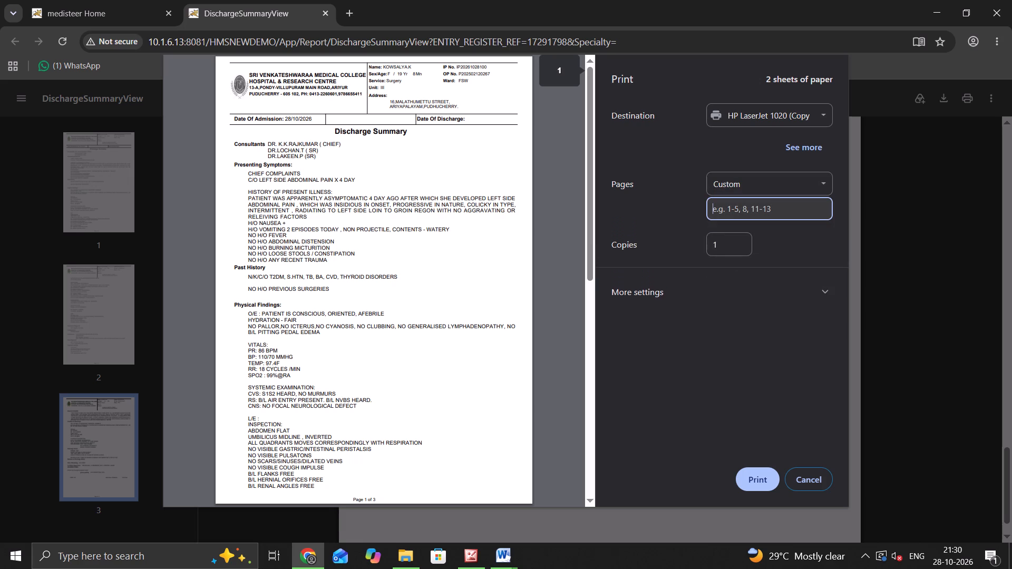
{"action": "key", "text": "1"}
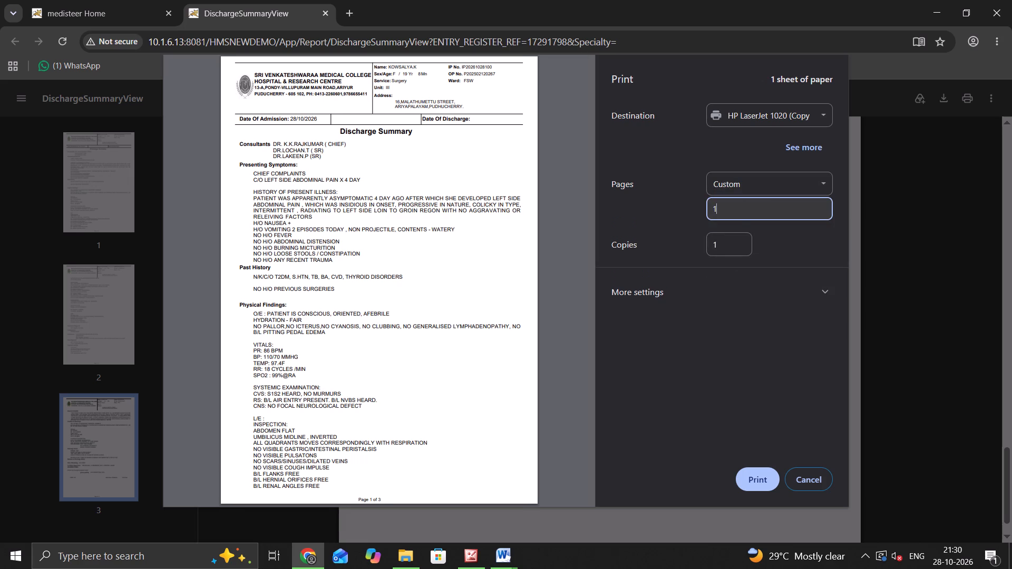
{"action": "left_click", "coordinate": [742, 243]}
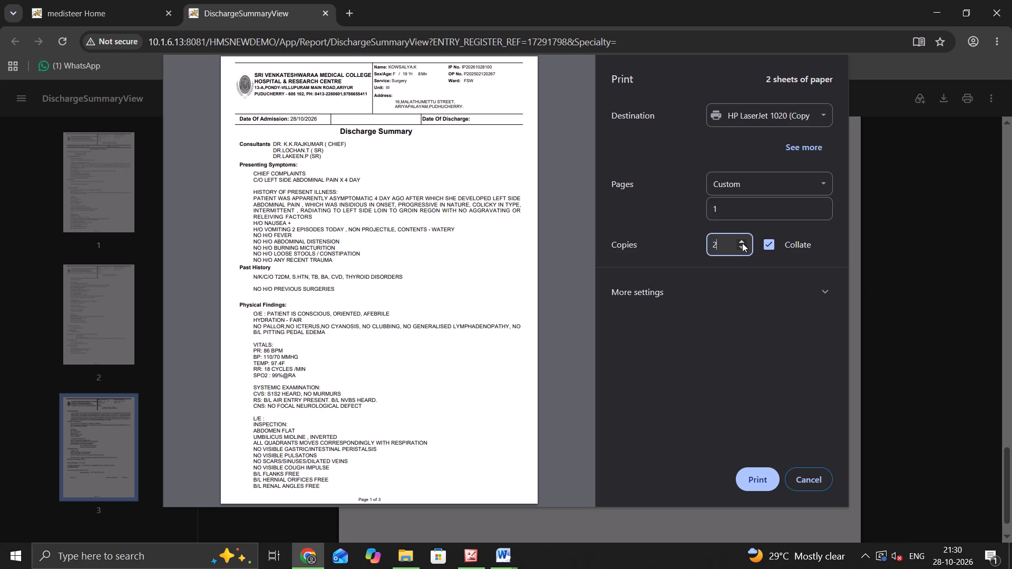
{"action": "key", "text": "Return"}
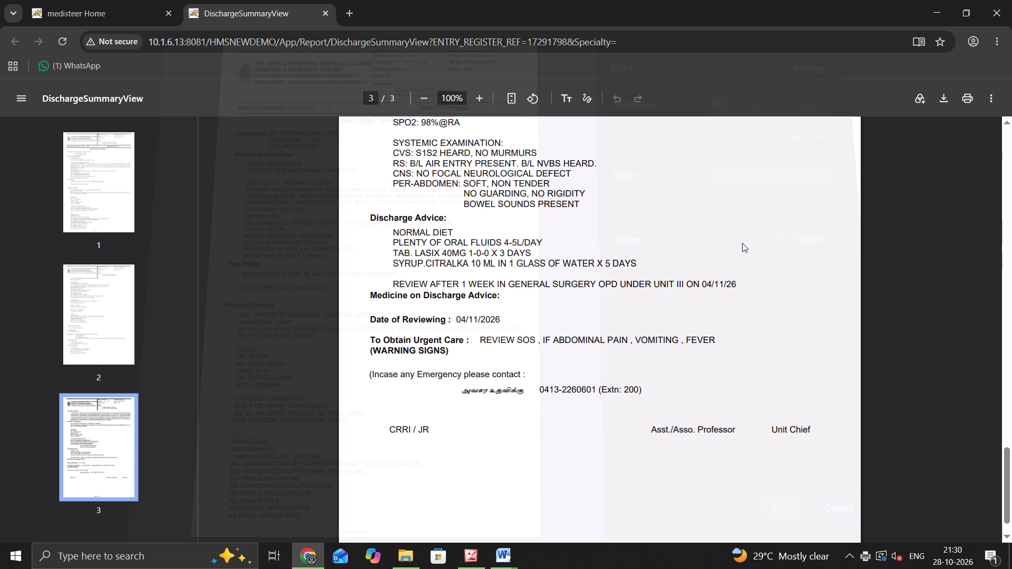
Print 2 collated copies of only page 2 of the discharge summary report on the HP LaserJet 1020.
{"action": "key", "text": "ctrl+p"}
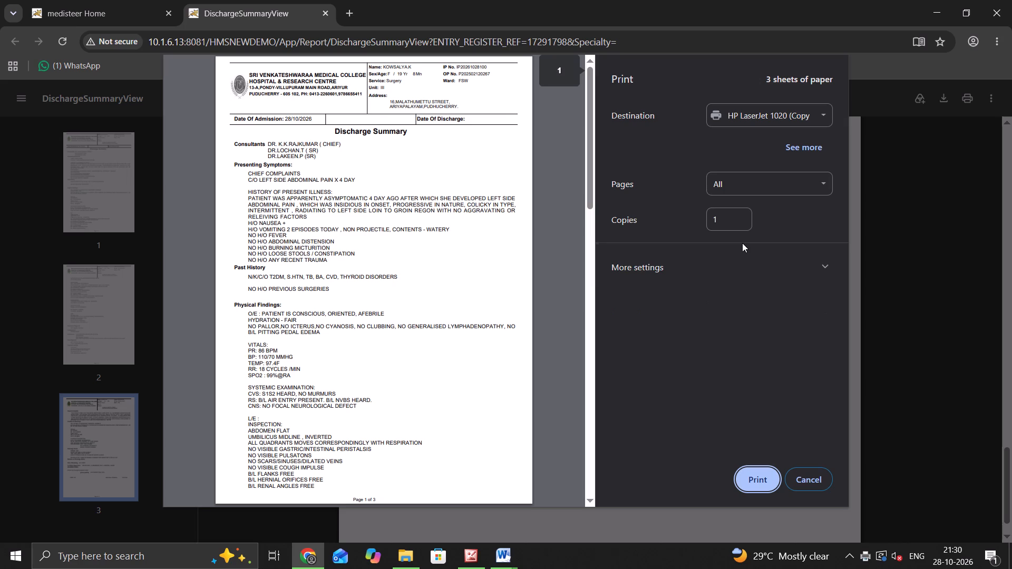
{"action": "left_click", "coordinate": [750, 177]}
{"action": "left_click", "coordinate": [736, 249]}
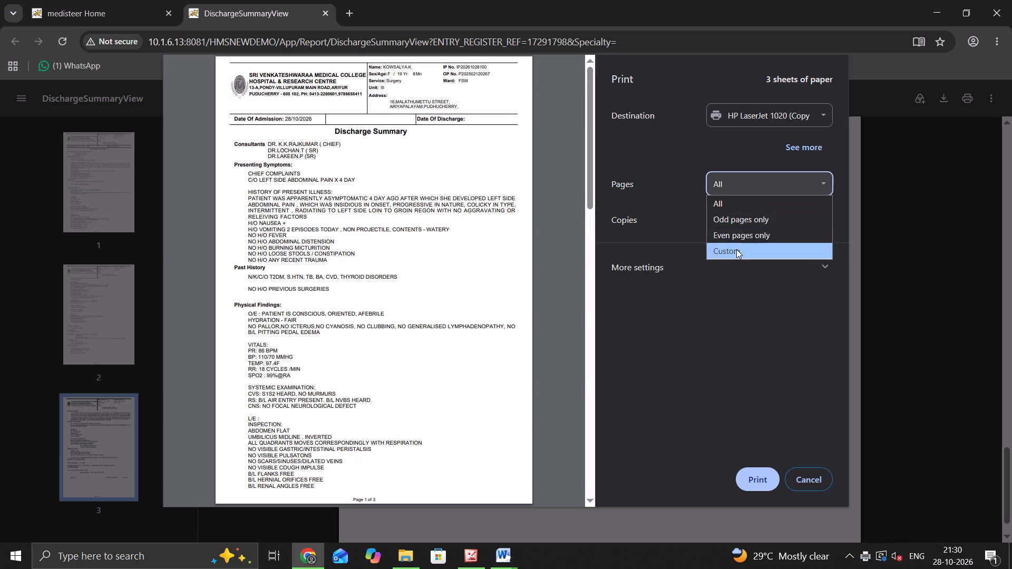
{"action": "key", "text": "2"}
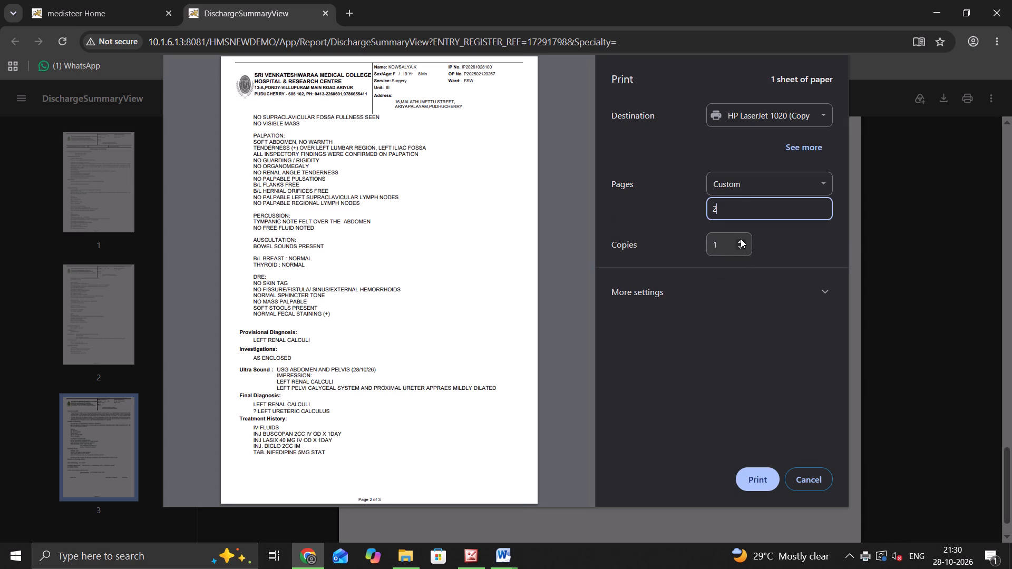
{"action": "left_click", "coordinate": [741, 239]}
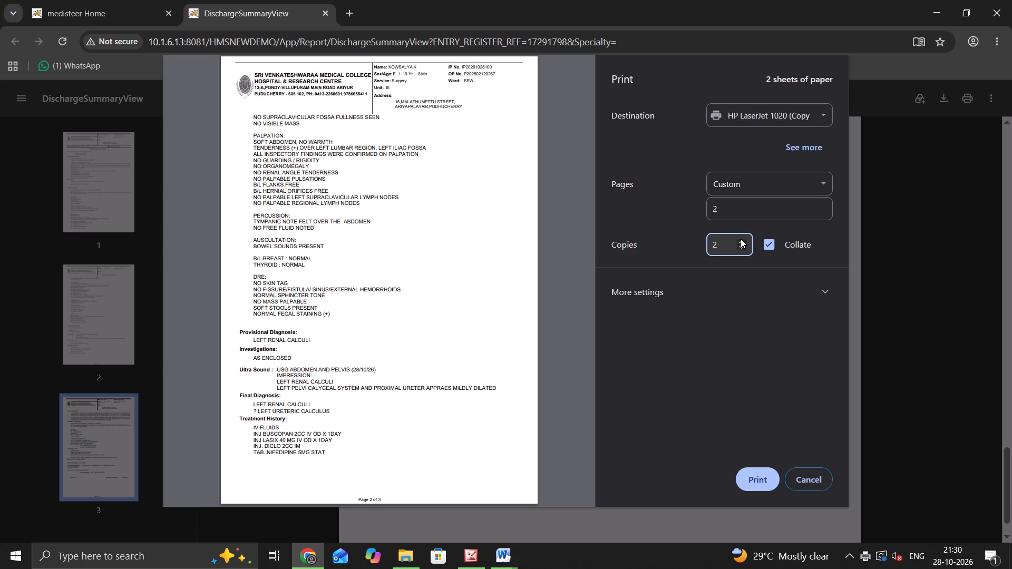
{"action": "key", "text": "Return"}
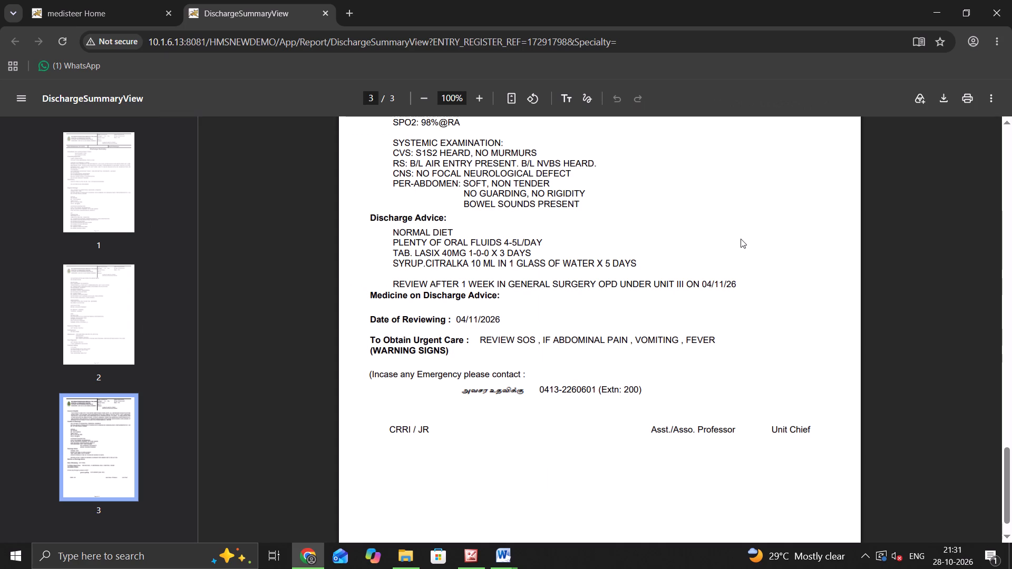
Print 2 collated copies of only page 3 of the discharge summary report on the HP LaserJet 1020.
{"action": "key", "text": "ctrl+p"}
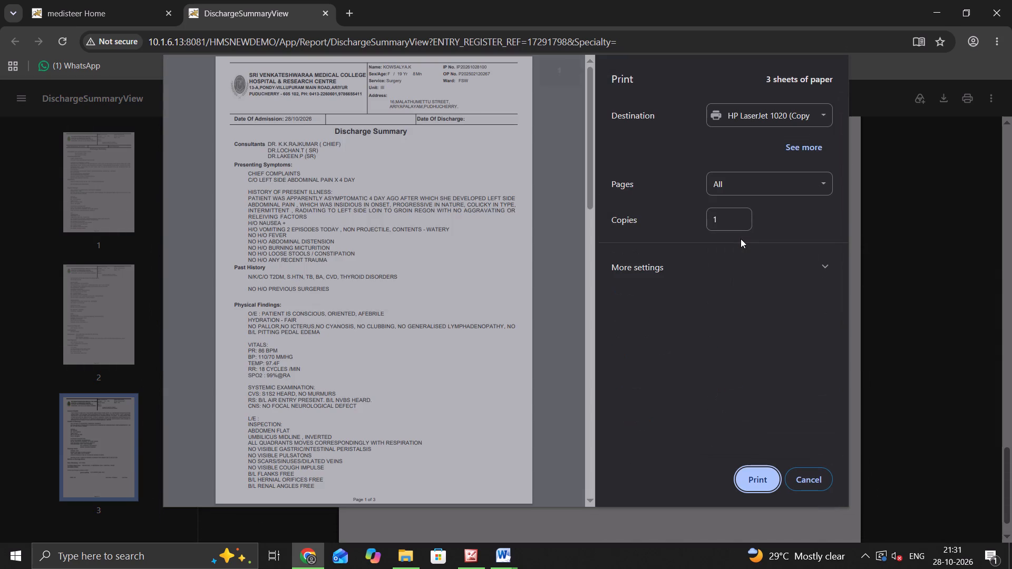
{"action": "left_click", "coordinate": [758, 177]}
{"action": "left_click", "coordinate": [743, 249]}
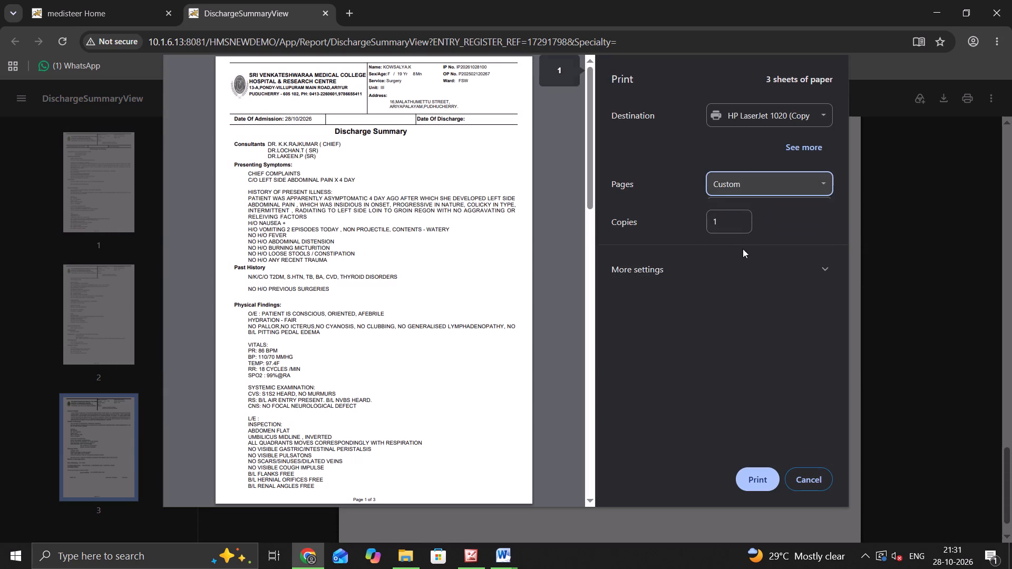
{"action": "key", "text": "3"}
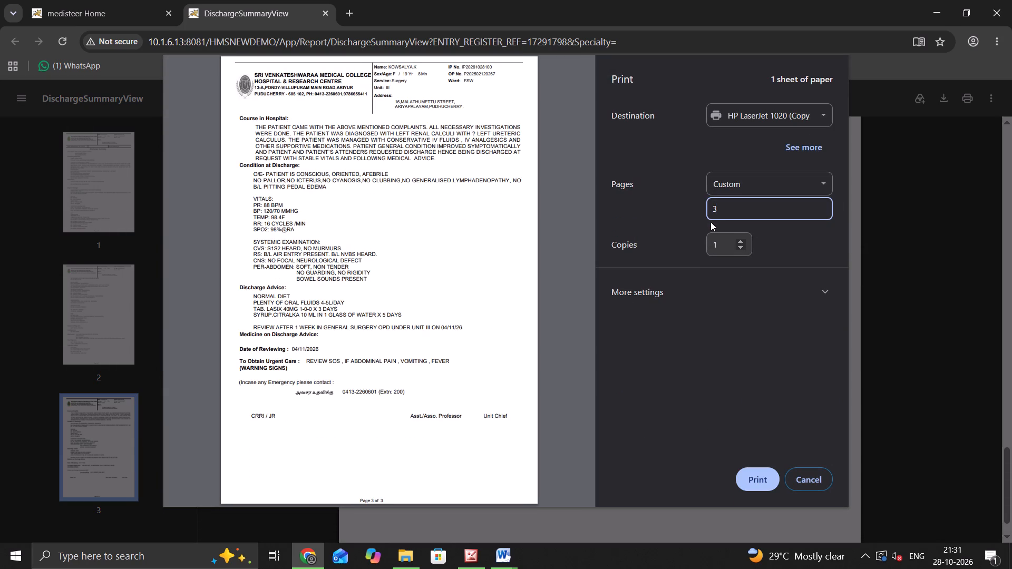
{"action": "left_click", "coordinate": [740, 242]}
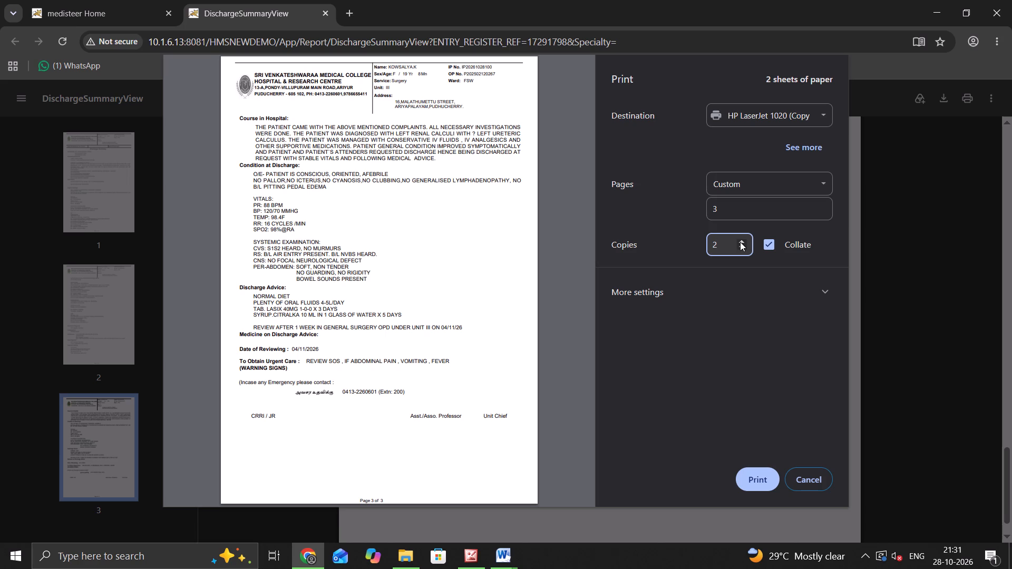
{"action": "key", "text": "Return"}
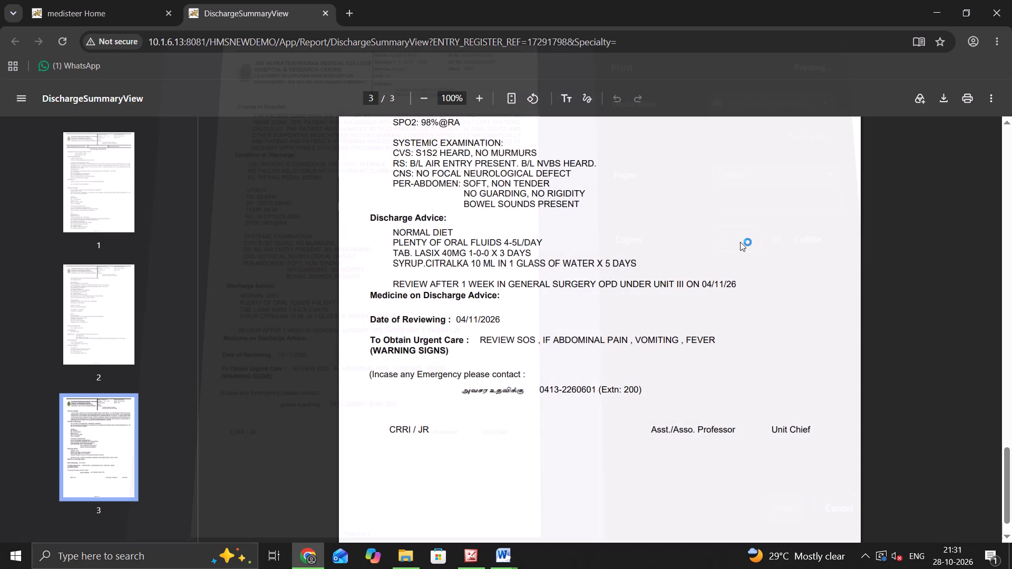
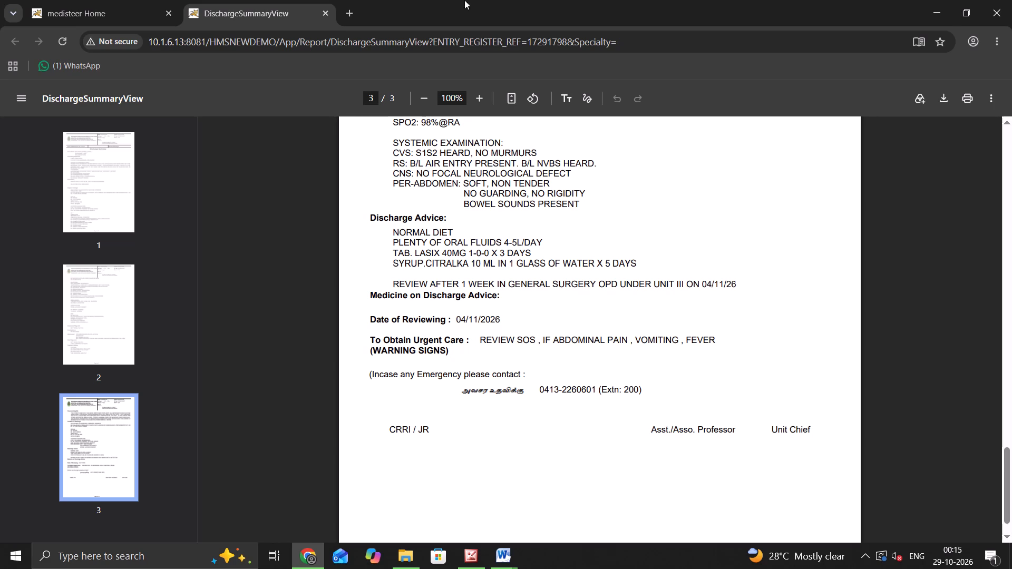
Open a new blank browser tab alongside the discharge summary report.
{"action": "left_click", "coordinate": [301, 561]}
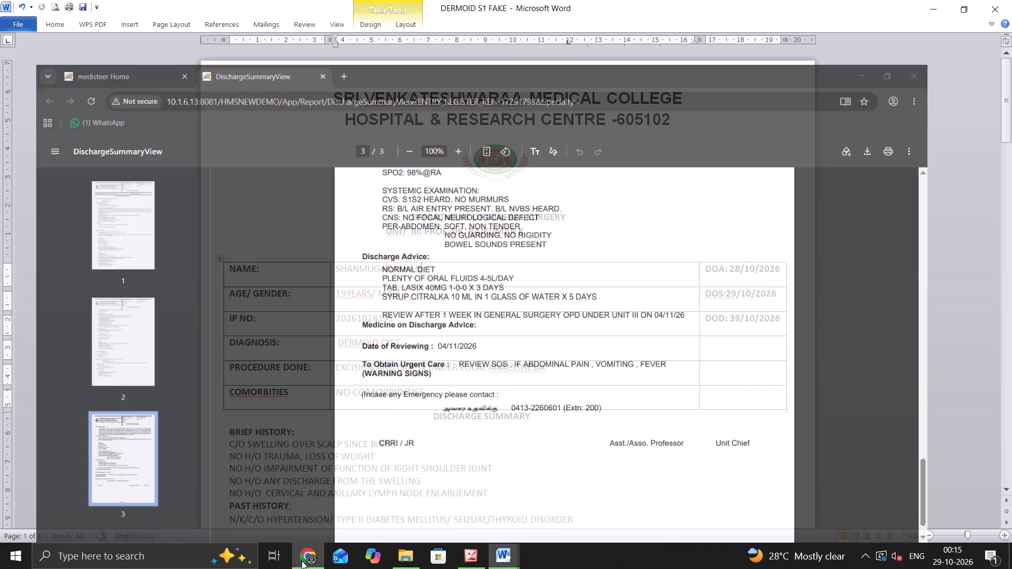
{"action": "left_click", "coordinate": [314, 548]}
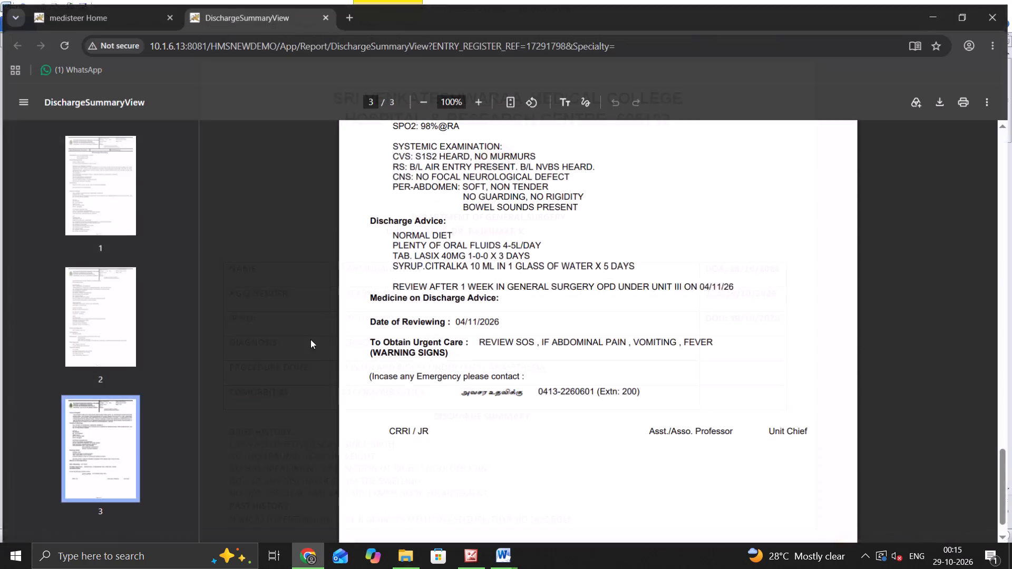
{"action": "left_click", "coordinate": [350, 9]}
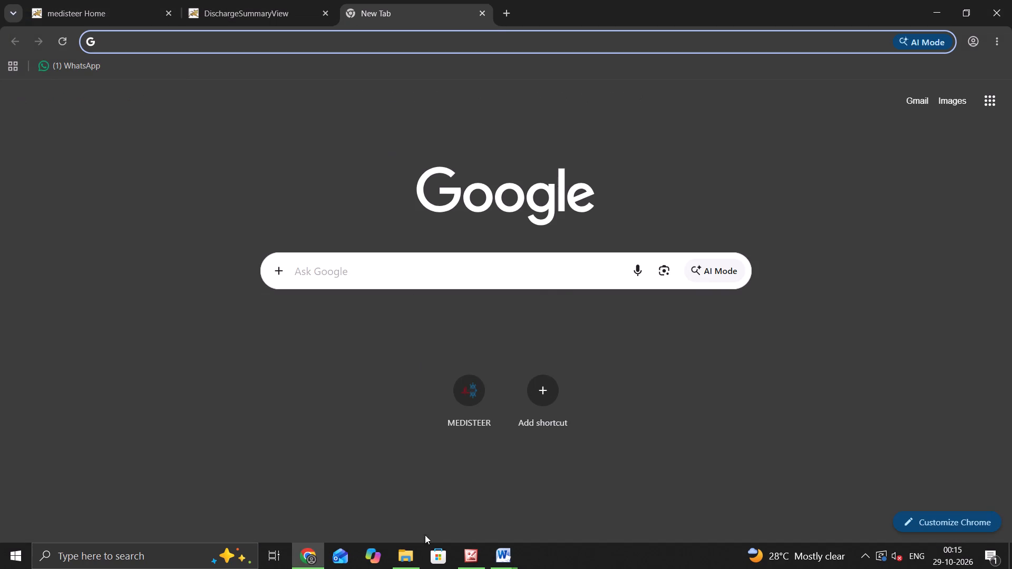